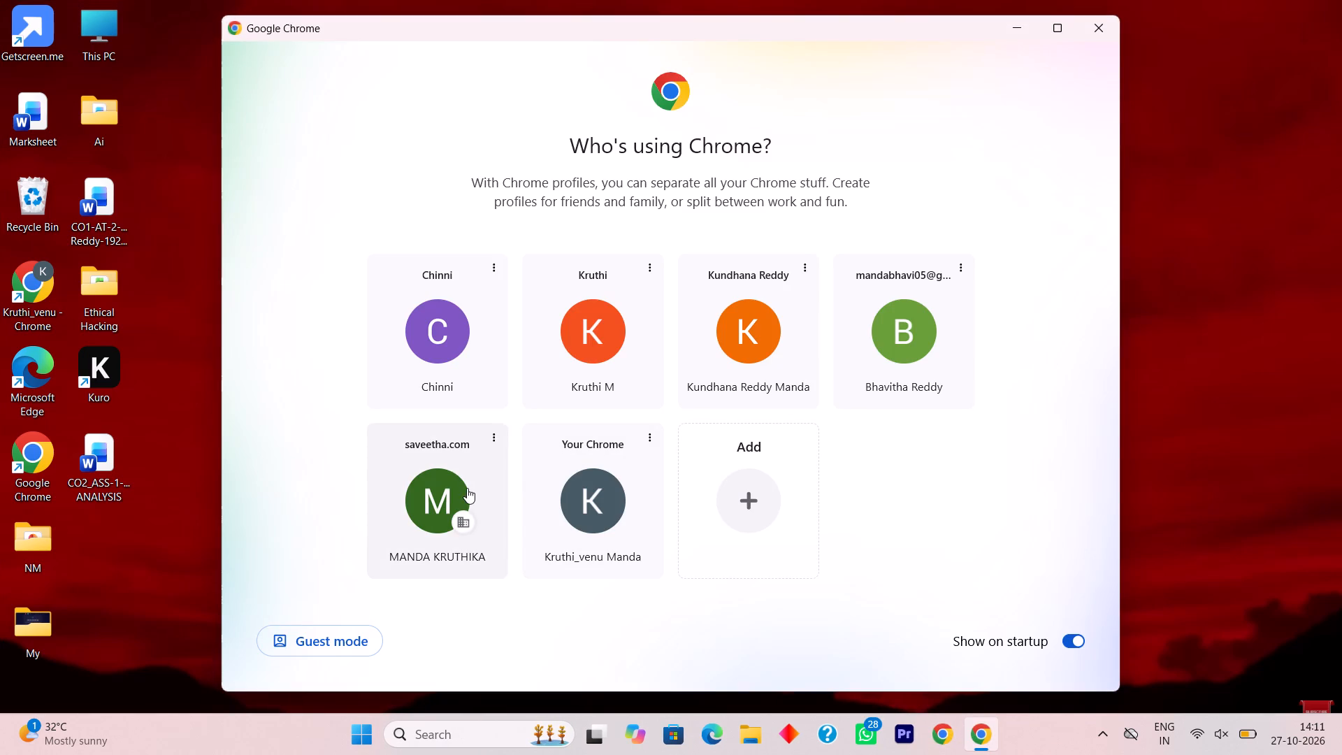
Open the Google Classroom home page in a browser window using the saveetha.com profile.
{"action": "left_click", "coordinate": [467, 488]}
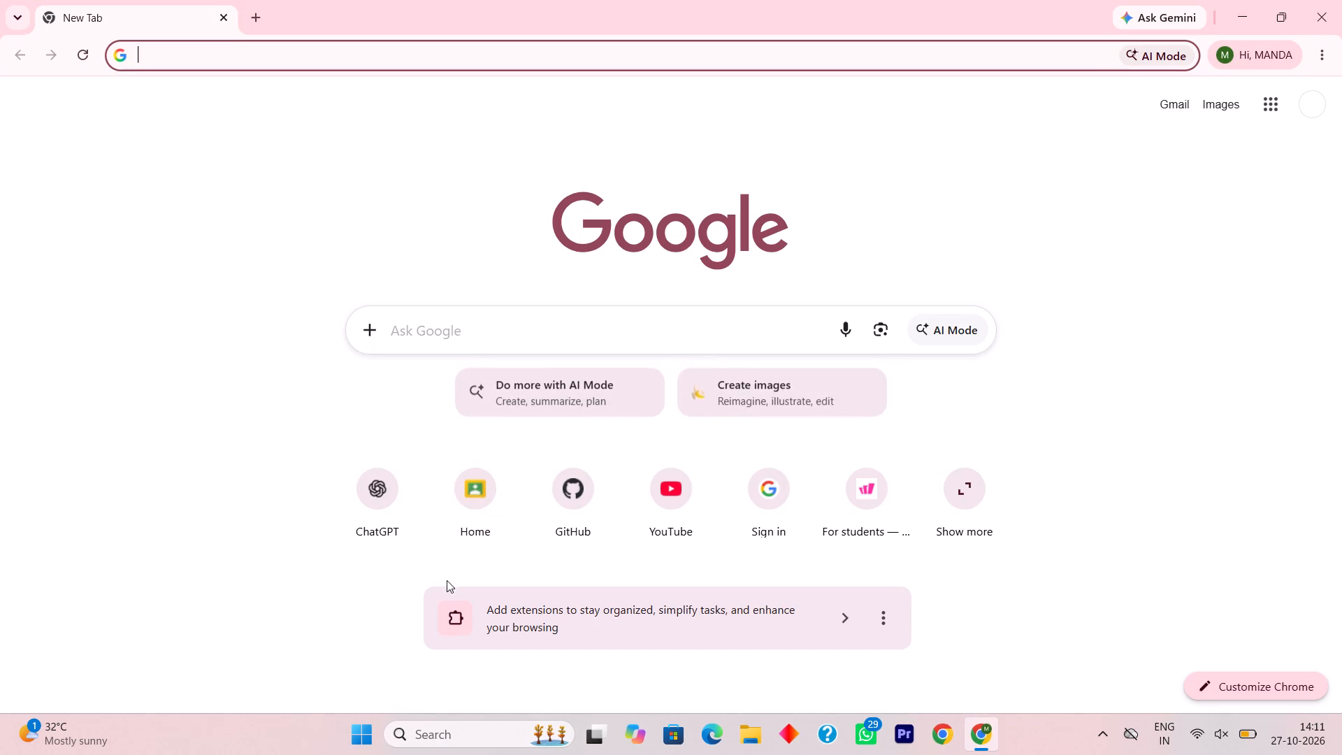
{"action": "left_click", "coordinate": [487, 510]}
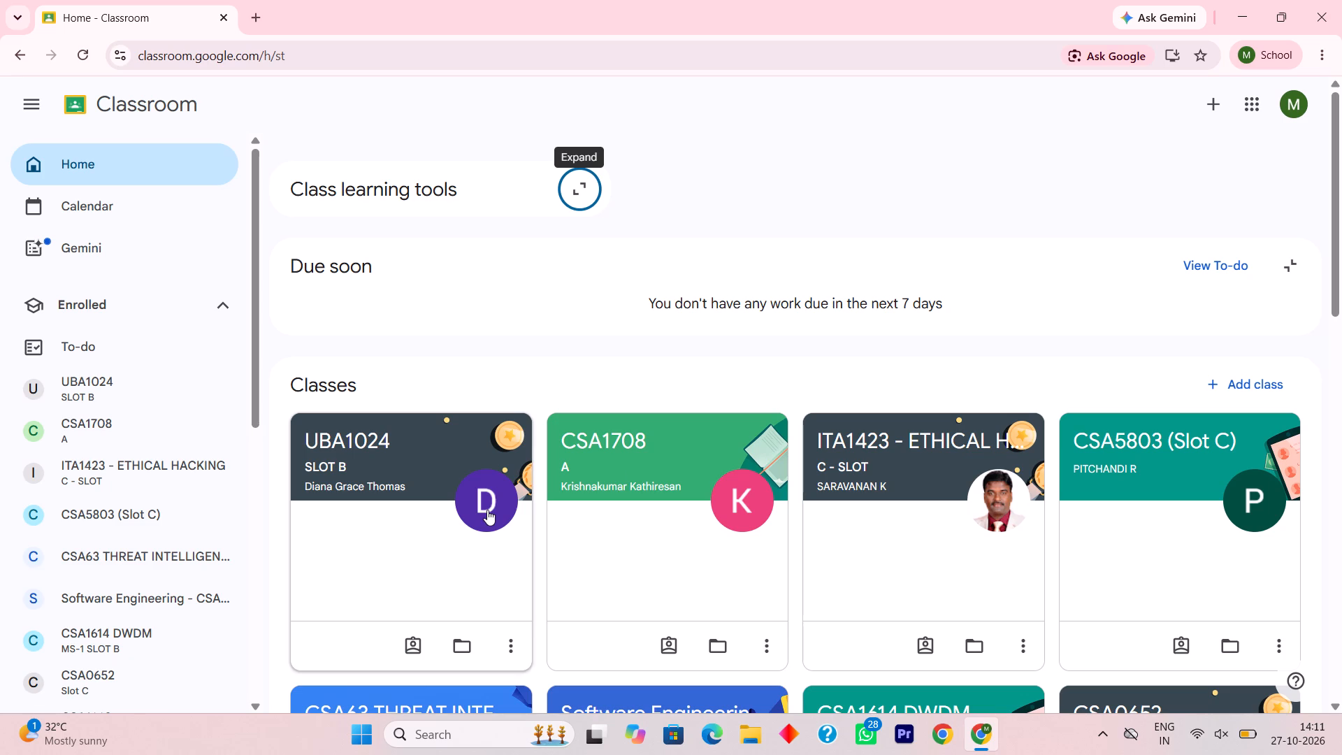
Open the CO1.1-MCQ assignment in the ITA1423 - ETHICAL HACKING class.
{"action": "left_click", "coordinate": [848, 498]}
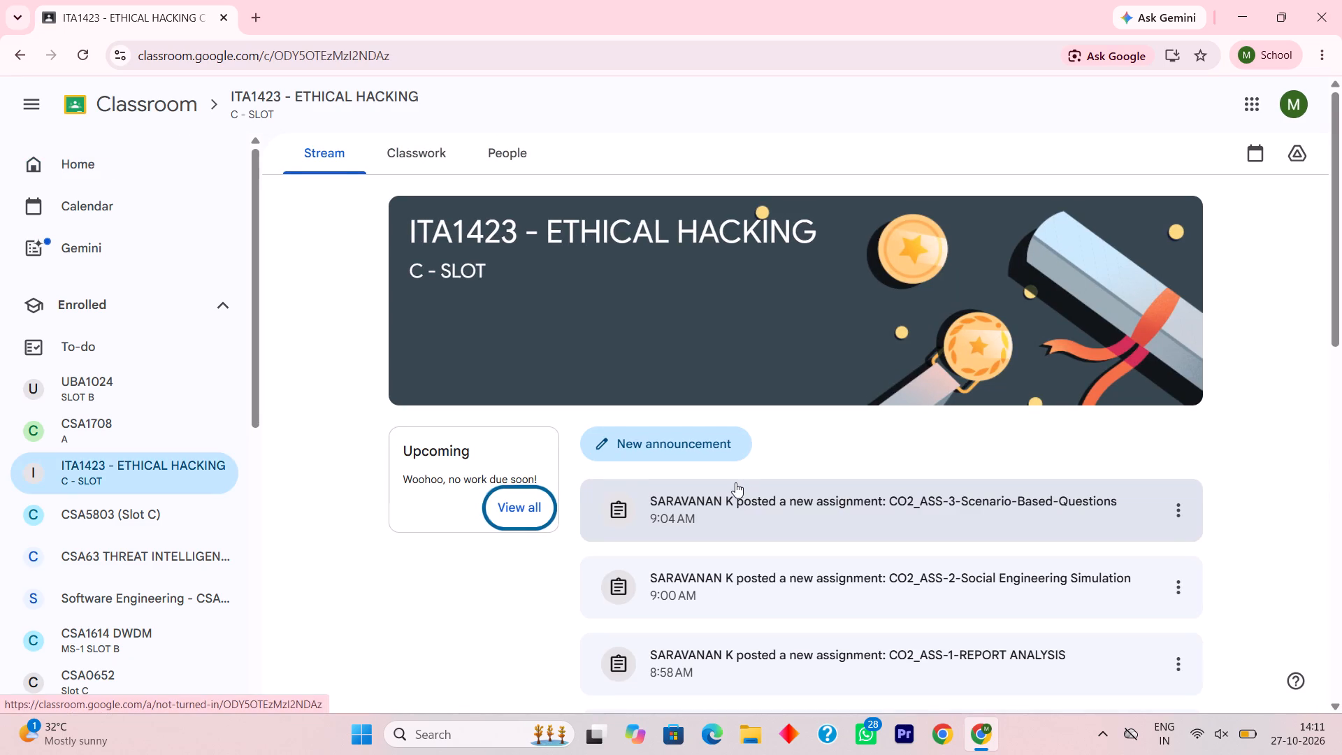
{"action": "scroll", "coordinate": [735, 482], "scroll_direction": "down", "scroll_amount": 3}
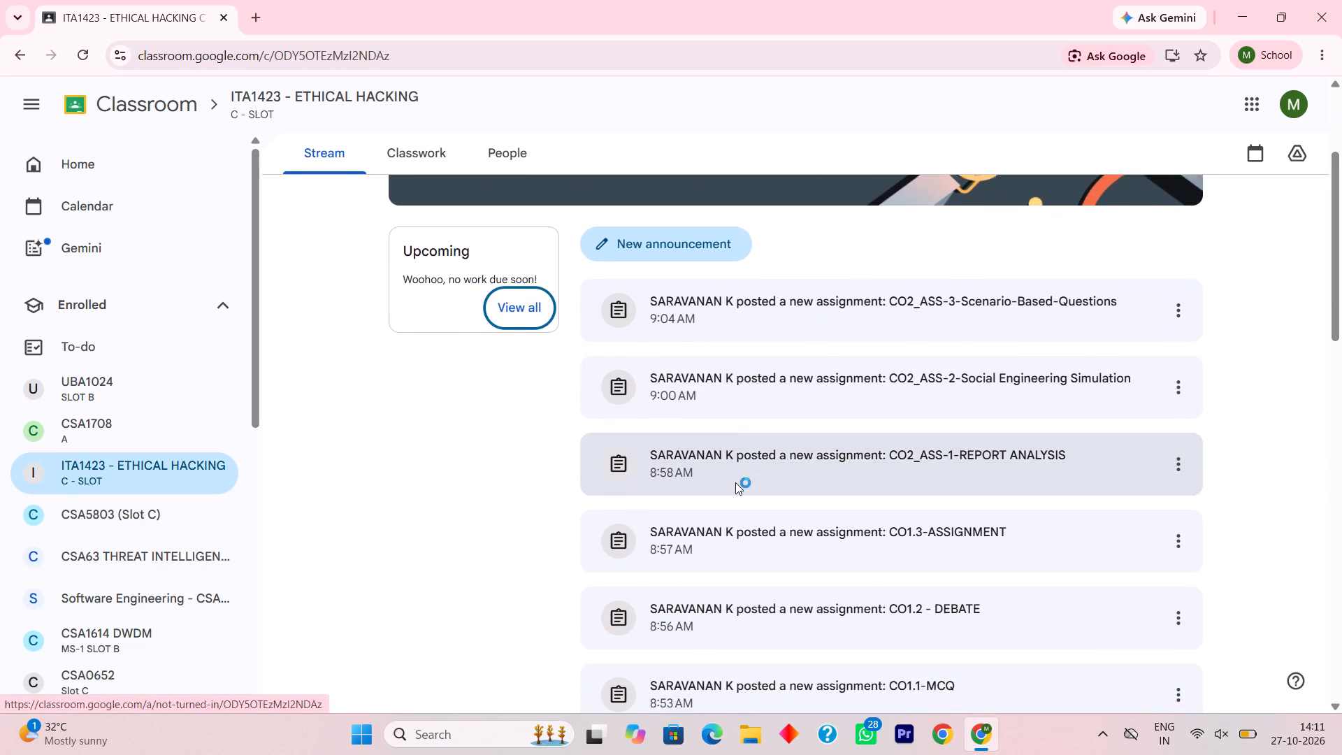
{"action": "scroll", "coordinate": [735, 482], "scroll_direction": "down", "scroll_amount": 2}
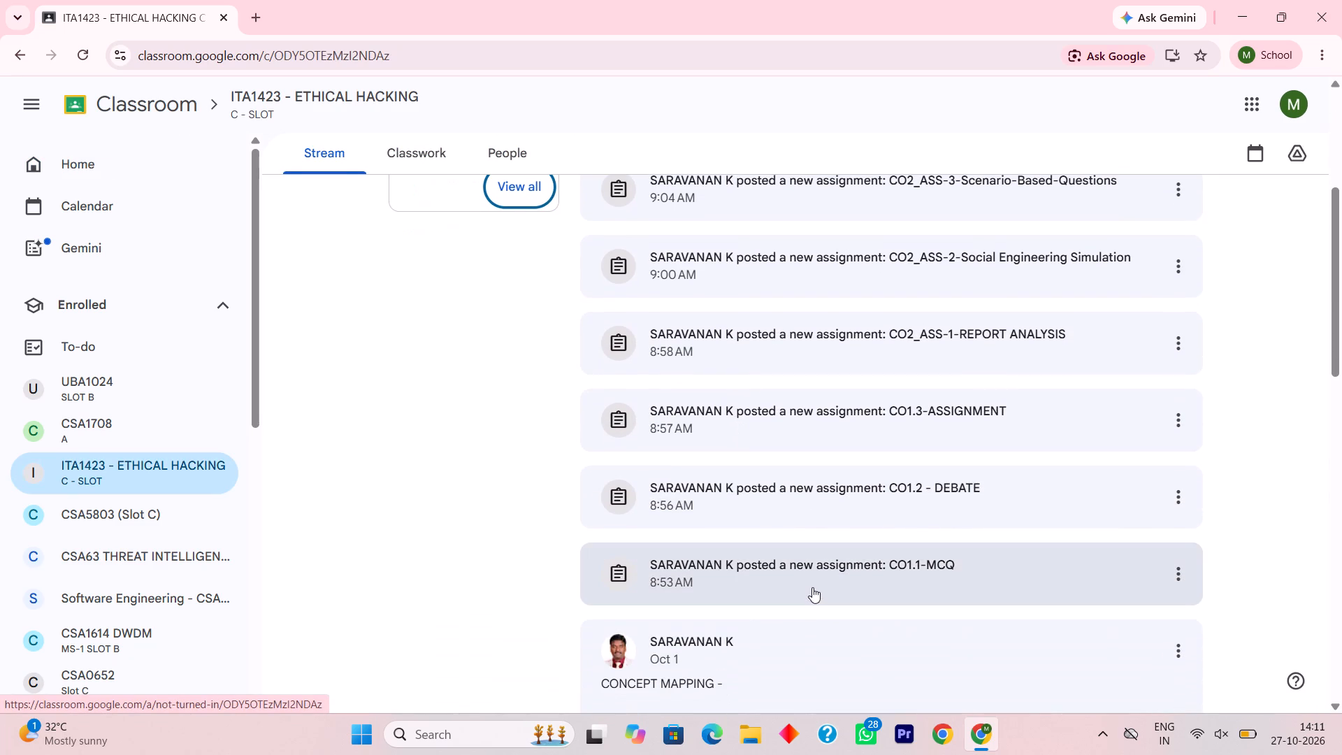
{"action": "left_click", "coordinate": [812, 585]}
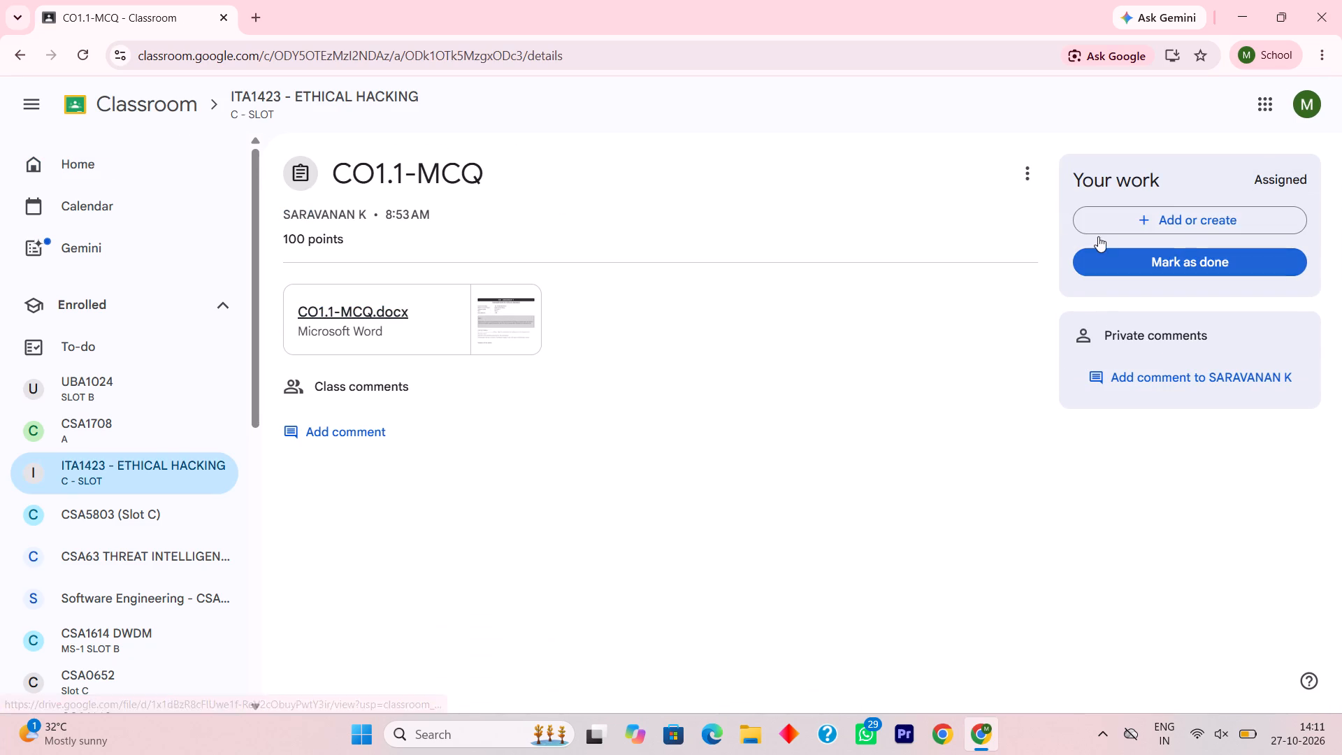
Upload the MCQ TEST Excel file from the Desktop's Ethical Hacking folder as an attachment to the assignment work.
{"action": "left_click", "coordinate": [1116, 219]}
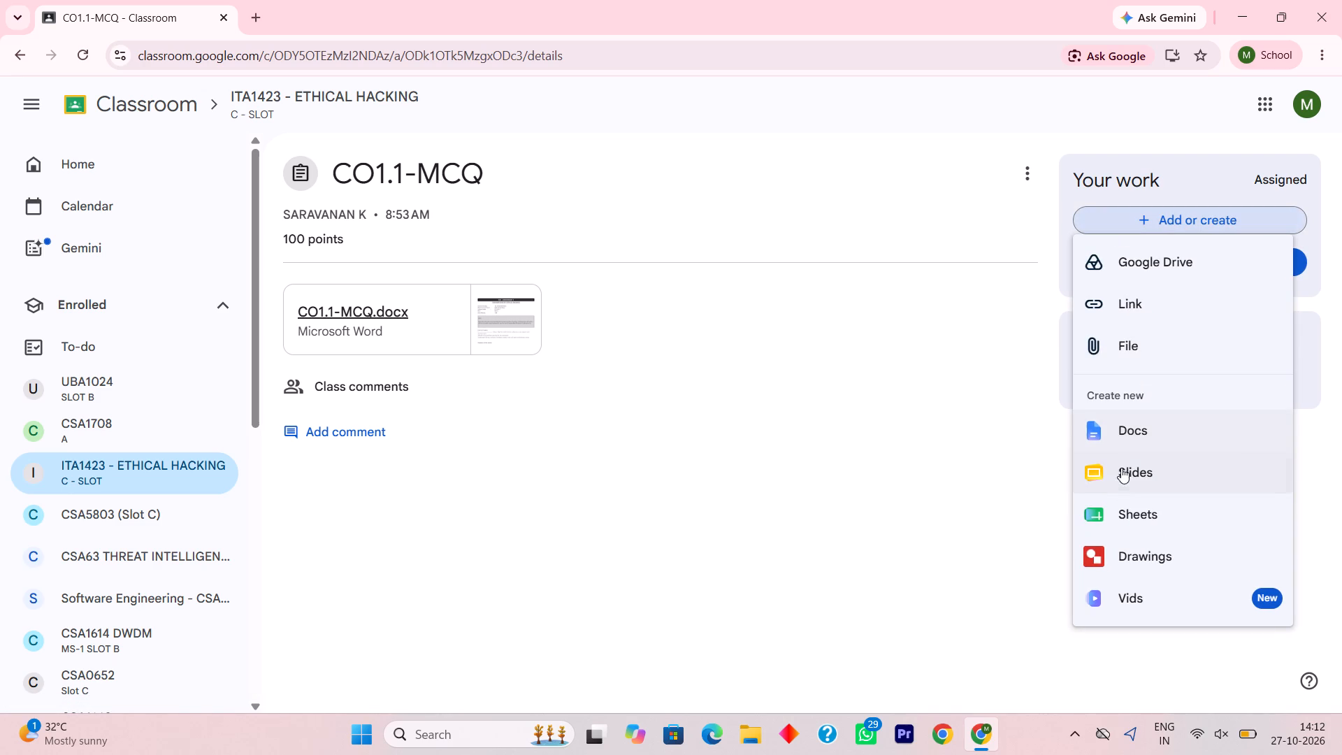
{"action": "left_click", "coordinate": [1135, 356]}
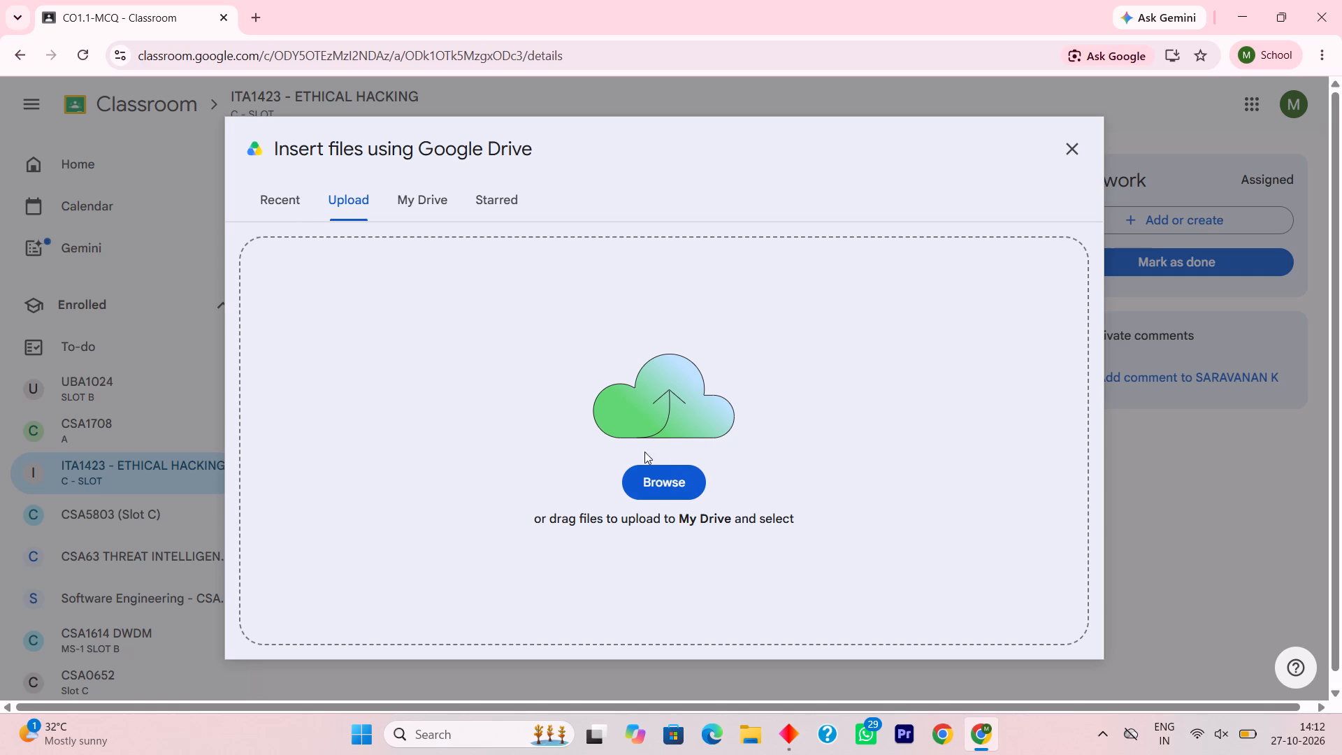
{"action": "left_click", "coordinate": [656, 465]}
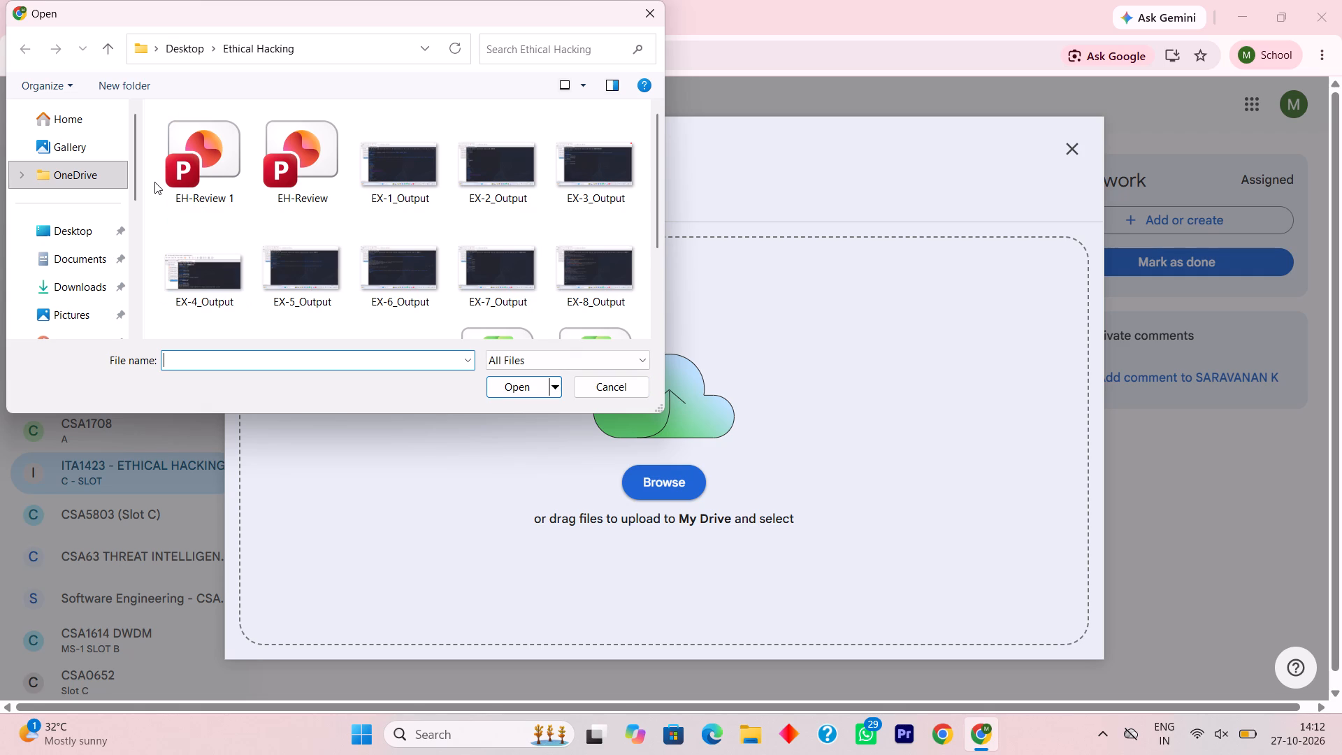
{"action": "left_click", "coordinate": [88, 243]}
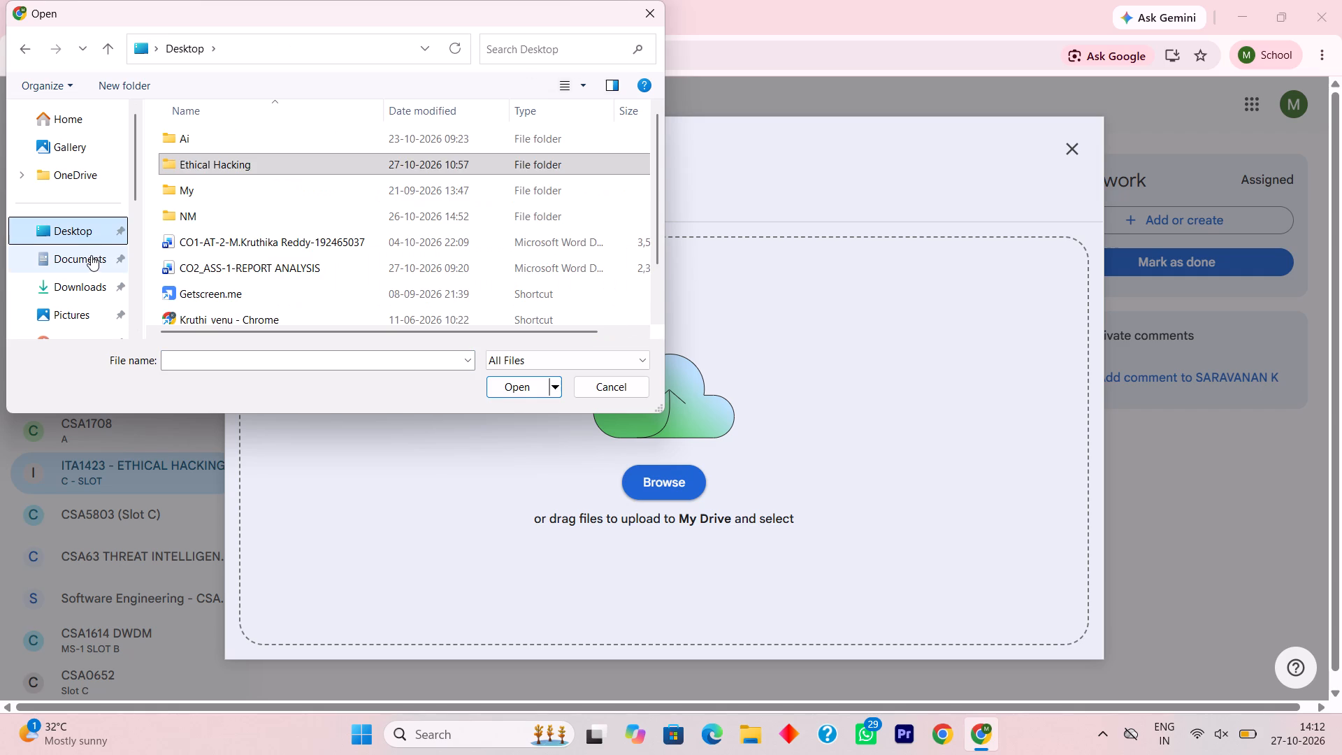
{"action": "double_click", "coordinate": [217, 170]}
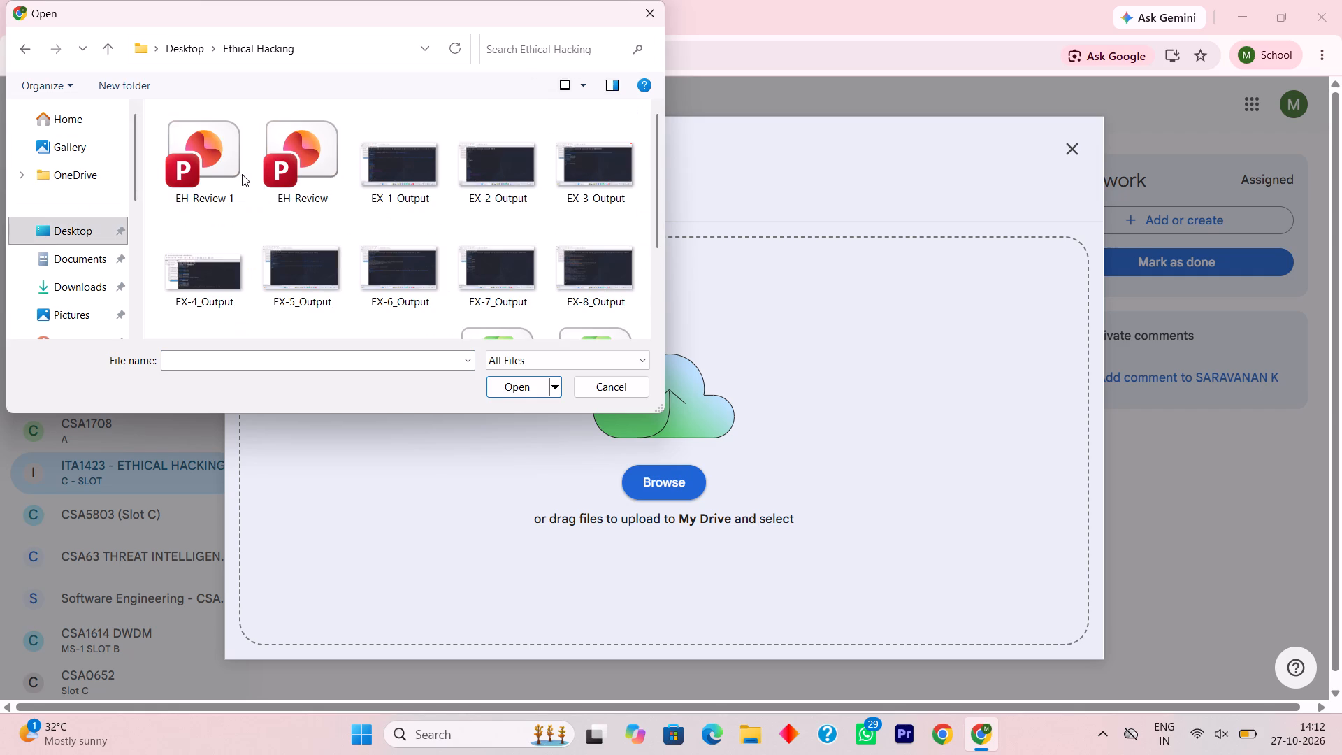
{"action": "scroll", "coordinate": [344, 192], "scroll_direction": "down", "scroll_amount": 4}
{"action": "left_click", "coordinate": [615, 278]}
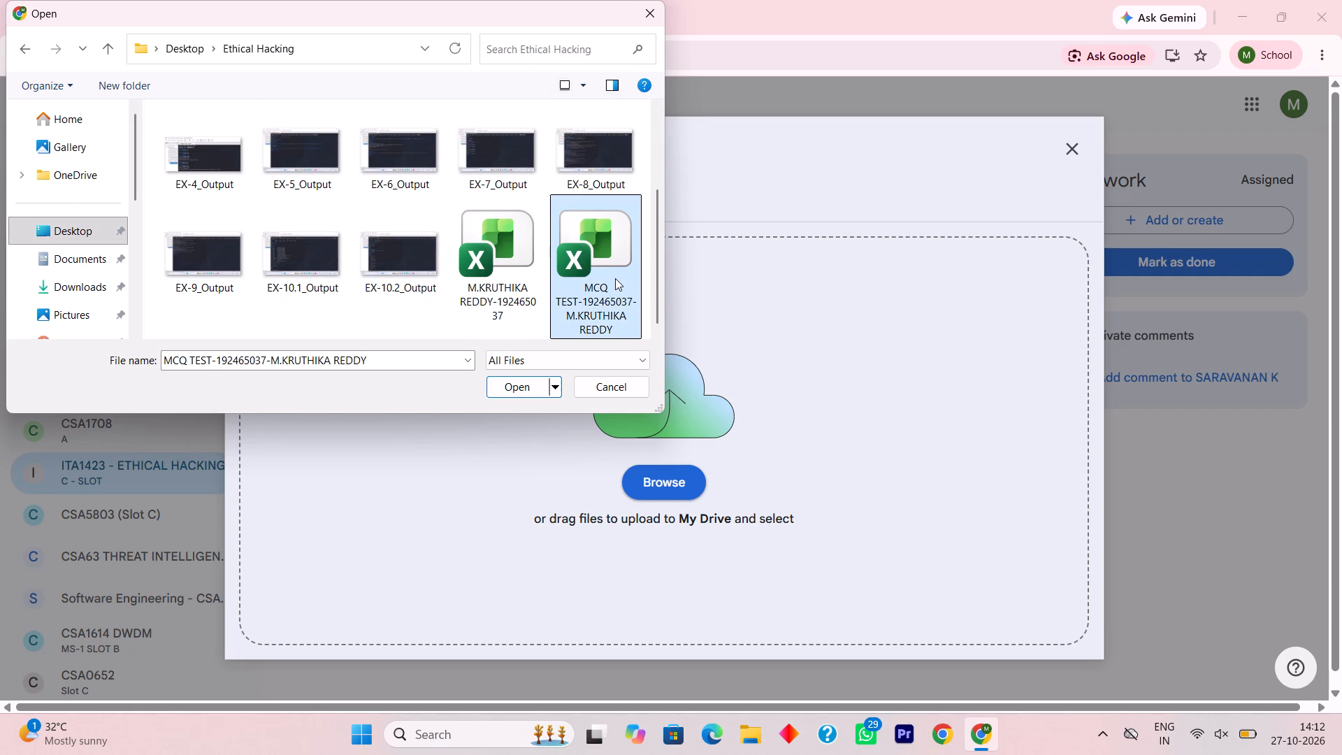
{"action": "key", "text": "Return"}
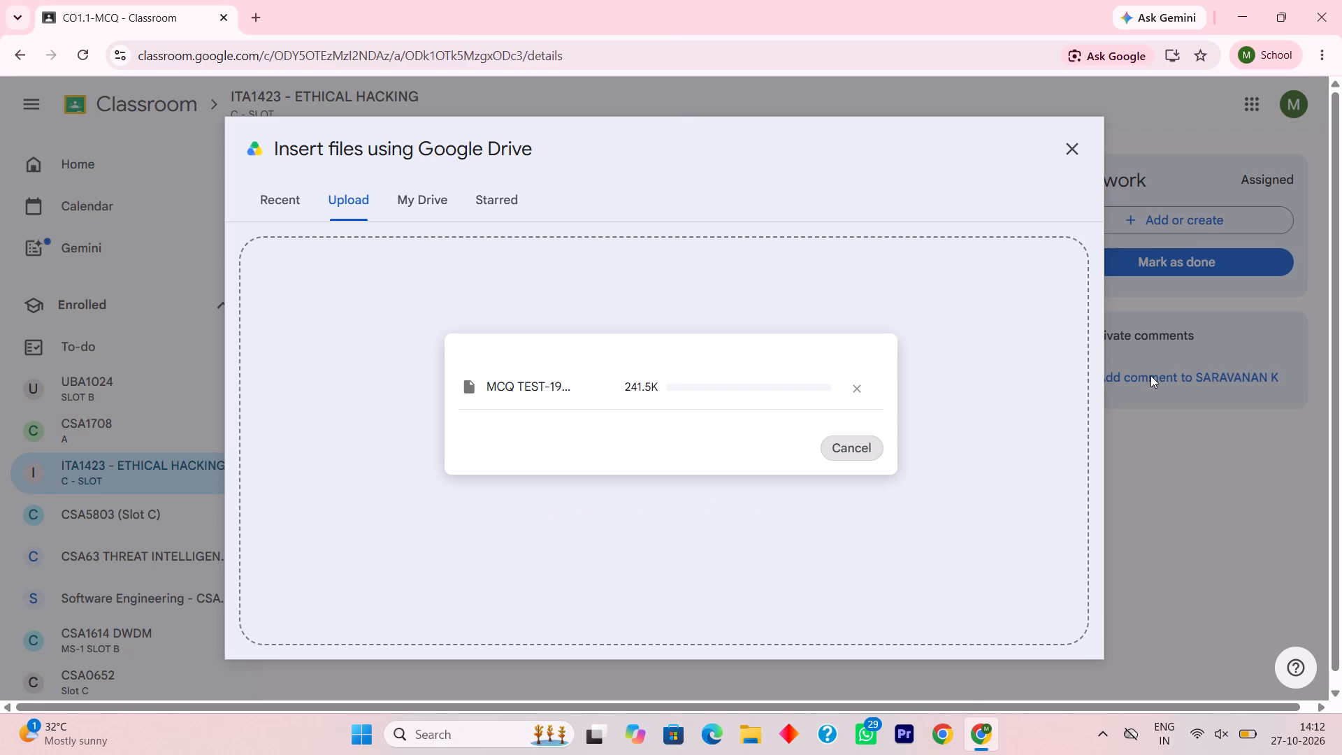
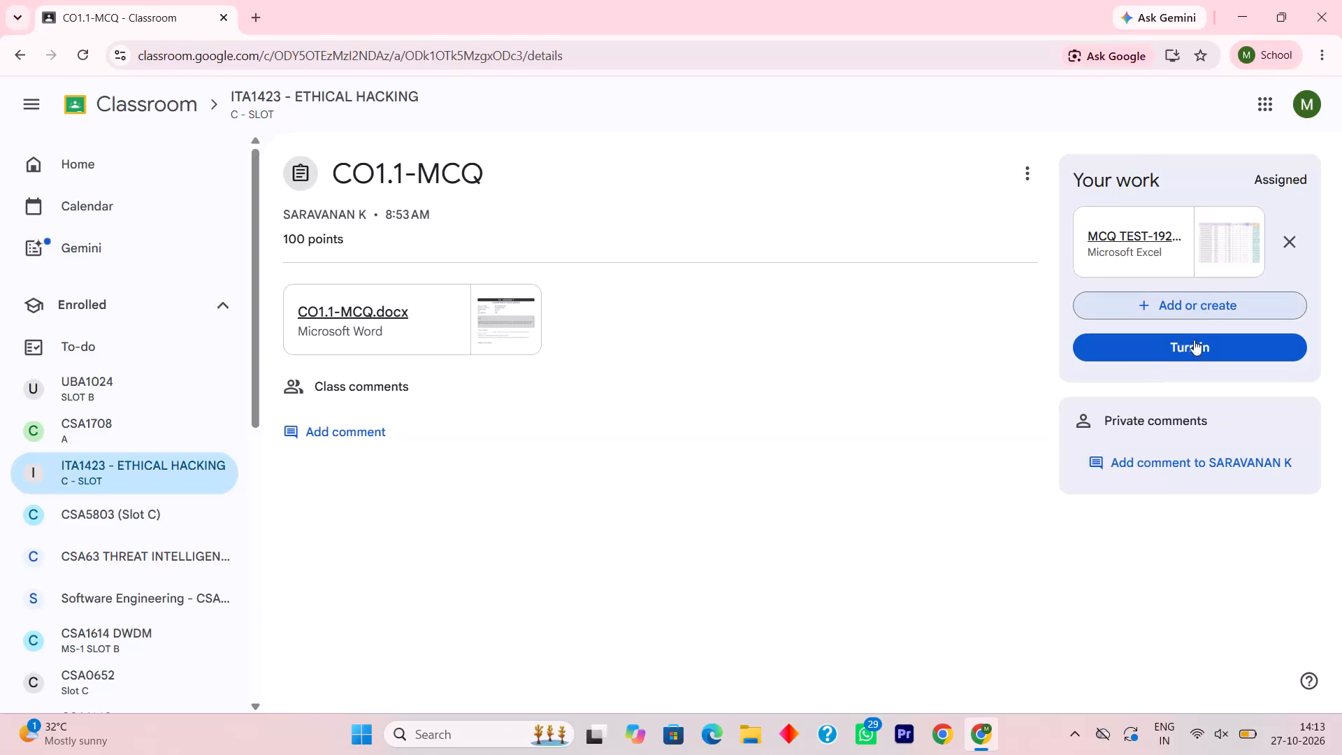
Turn in the attached MCQ TEST Excel file for the CO1.1-MCQ assignment.
{"action": "left_click", "coordinate": [1190, 346]}
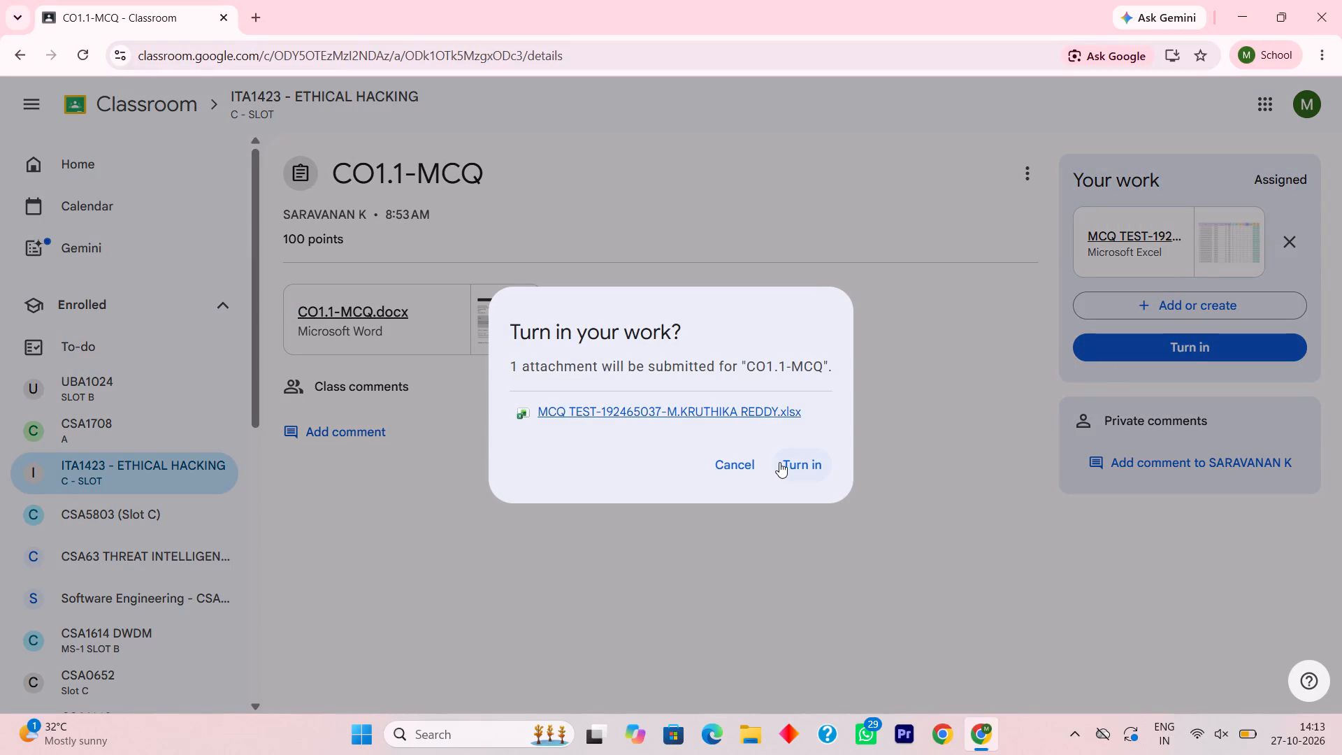
{"action": "left_click", "coordinate": [779, 462]}
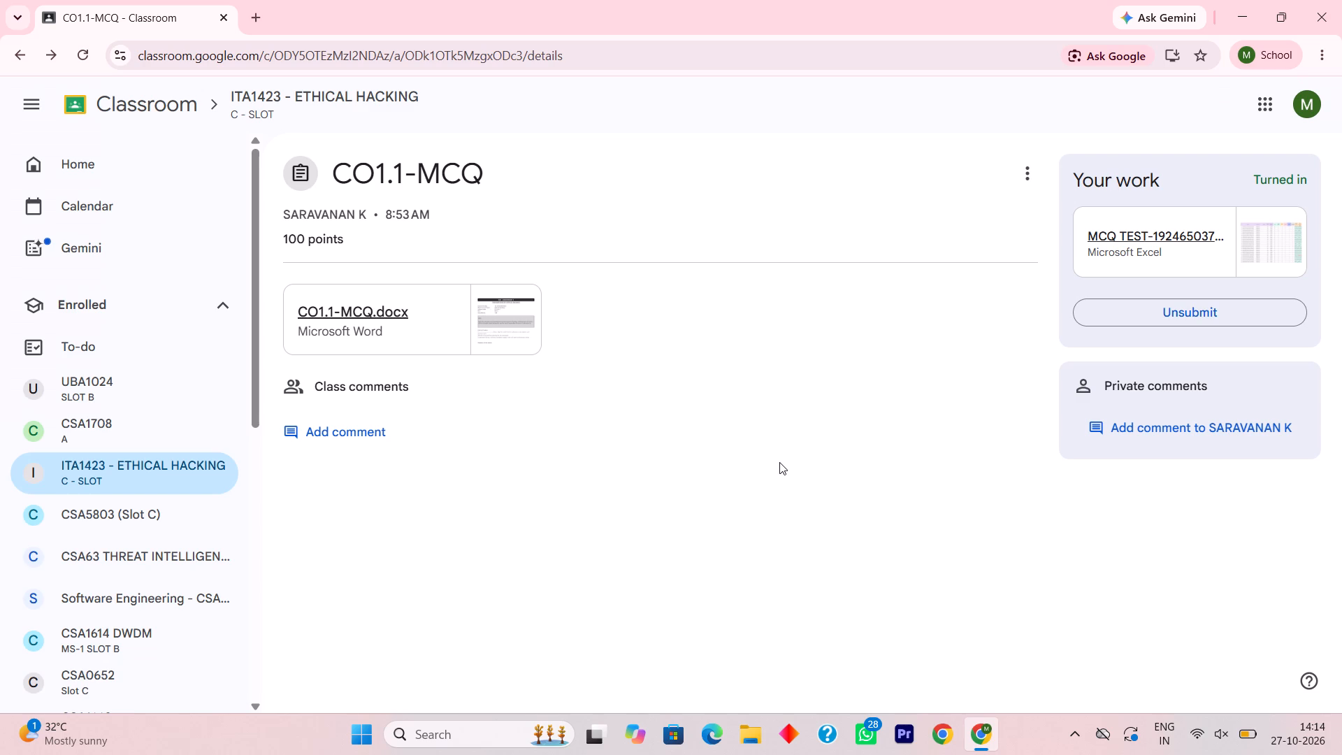
Return to the ITA1423 - ETHICAL HACKING class stream and look through the posted assignments and materials.
{"action": "left_click", "coordinate": [27, 48]}
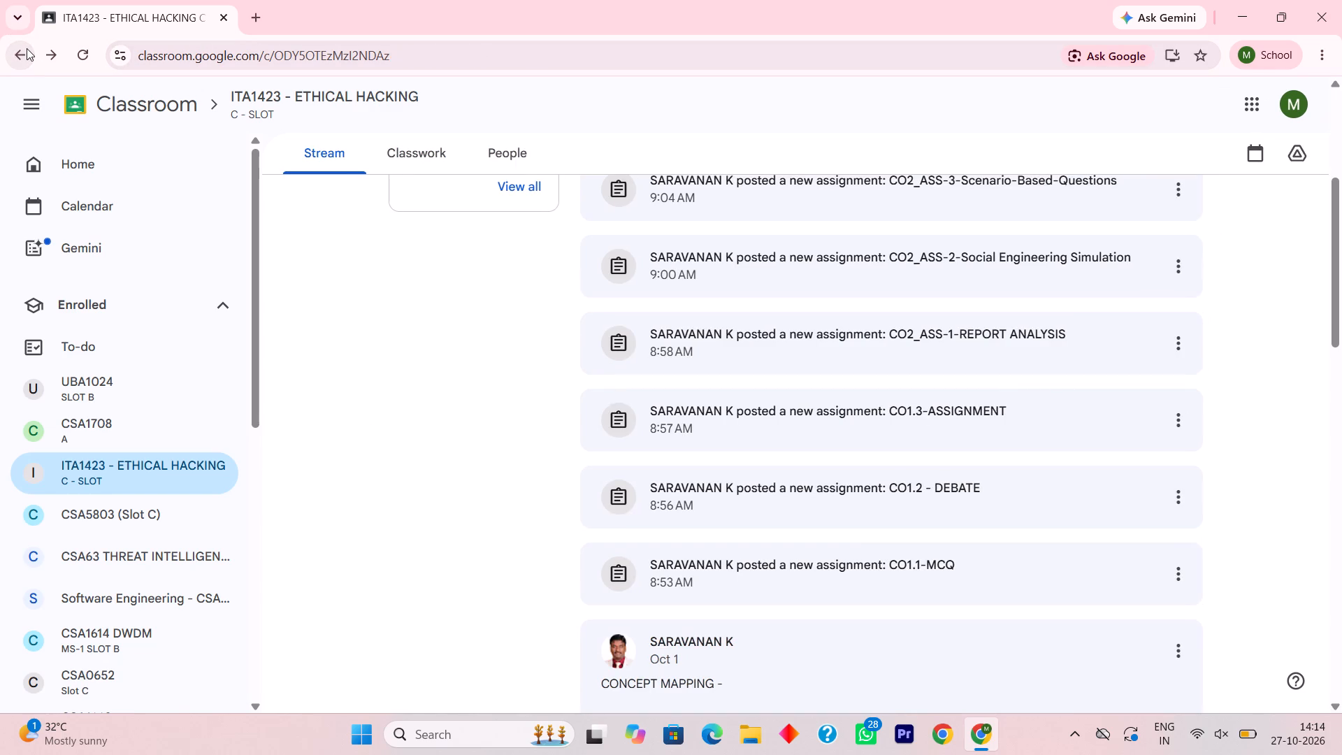
{"action": "scroll", "coordinate": [699, 478], "scroll_direction": "up", "scroll_amount": 1}
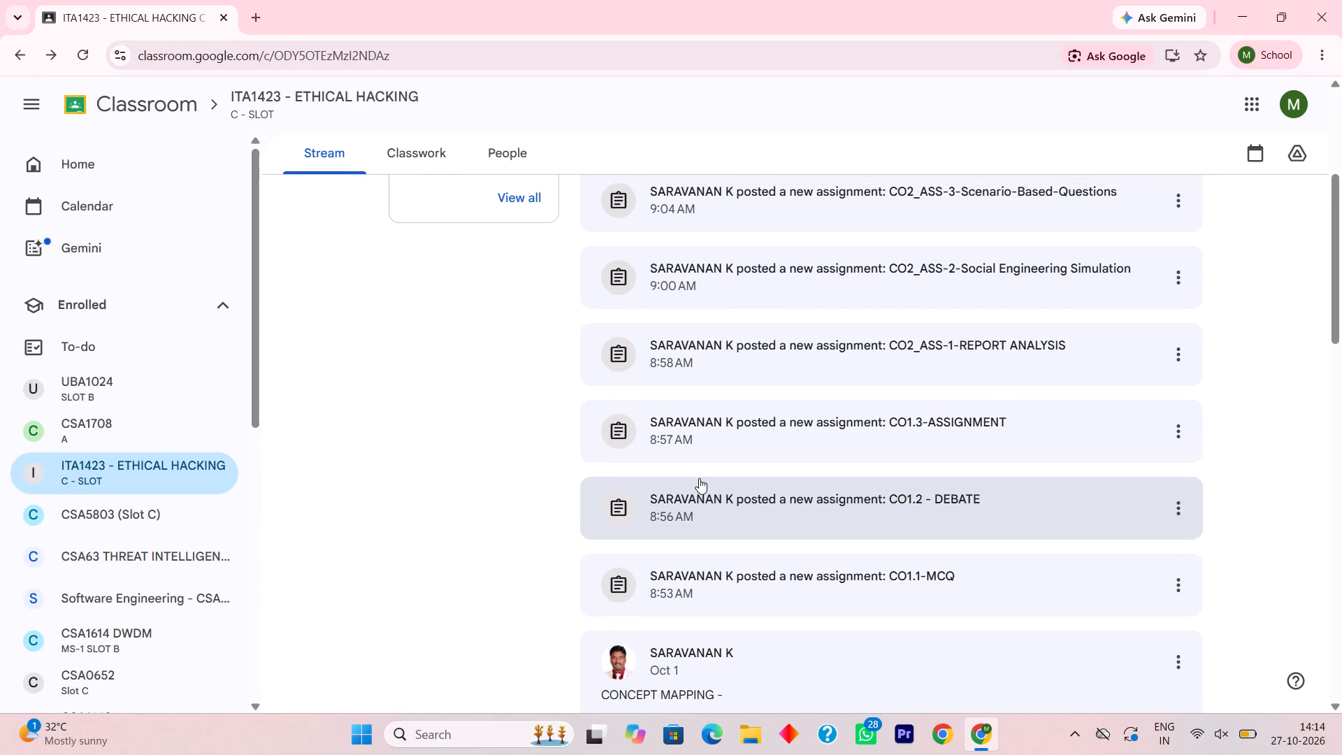
{"action": "scroll", "coordinate": [699, 478], "scroll_direction": "up", "scroll_amount": 3}
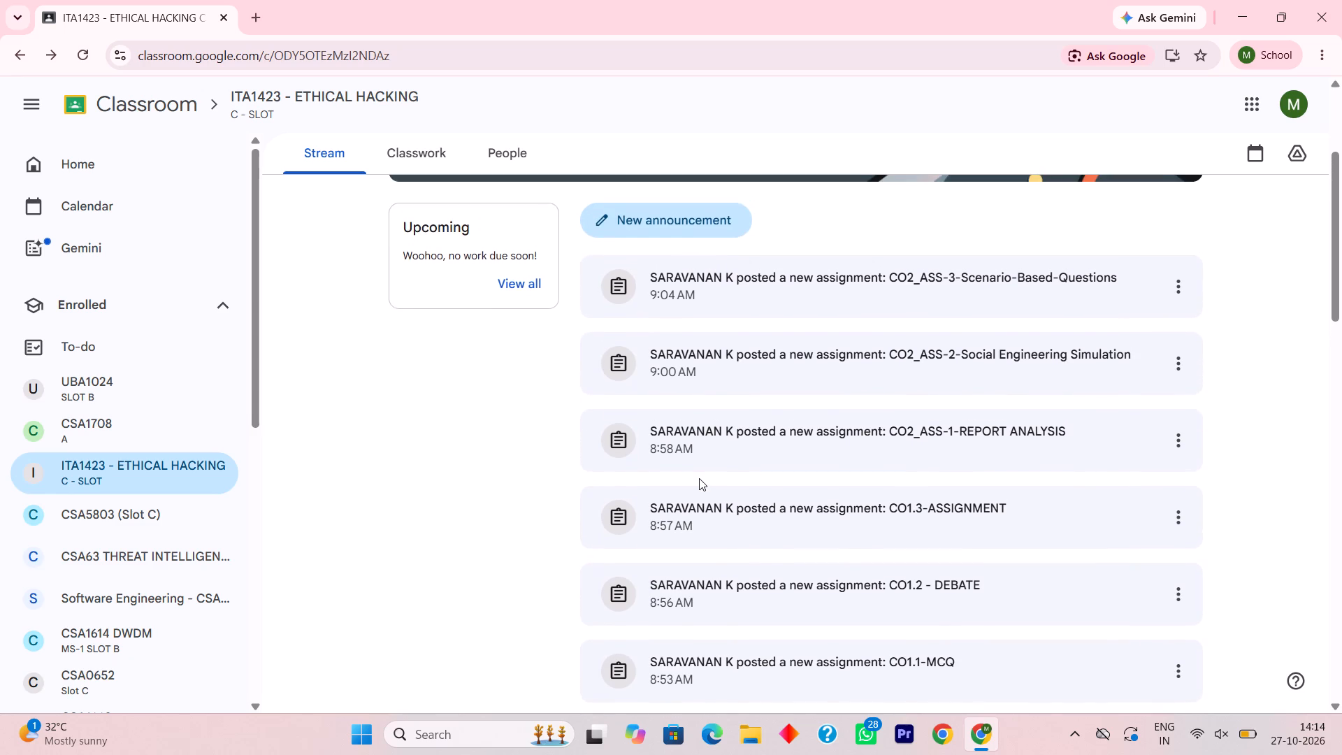
{"action": "scroll", "coordinate": [699, 478], "scroll_direction": "up", "scroll_amount": 2}
{"action": "scroll", "coordinate": [699, 478], "scroll_direction": "down", "scroll_amount": 7}
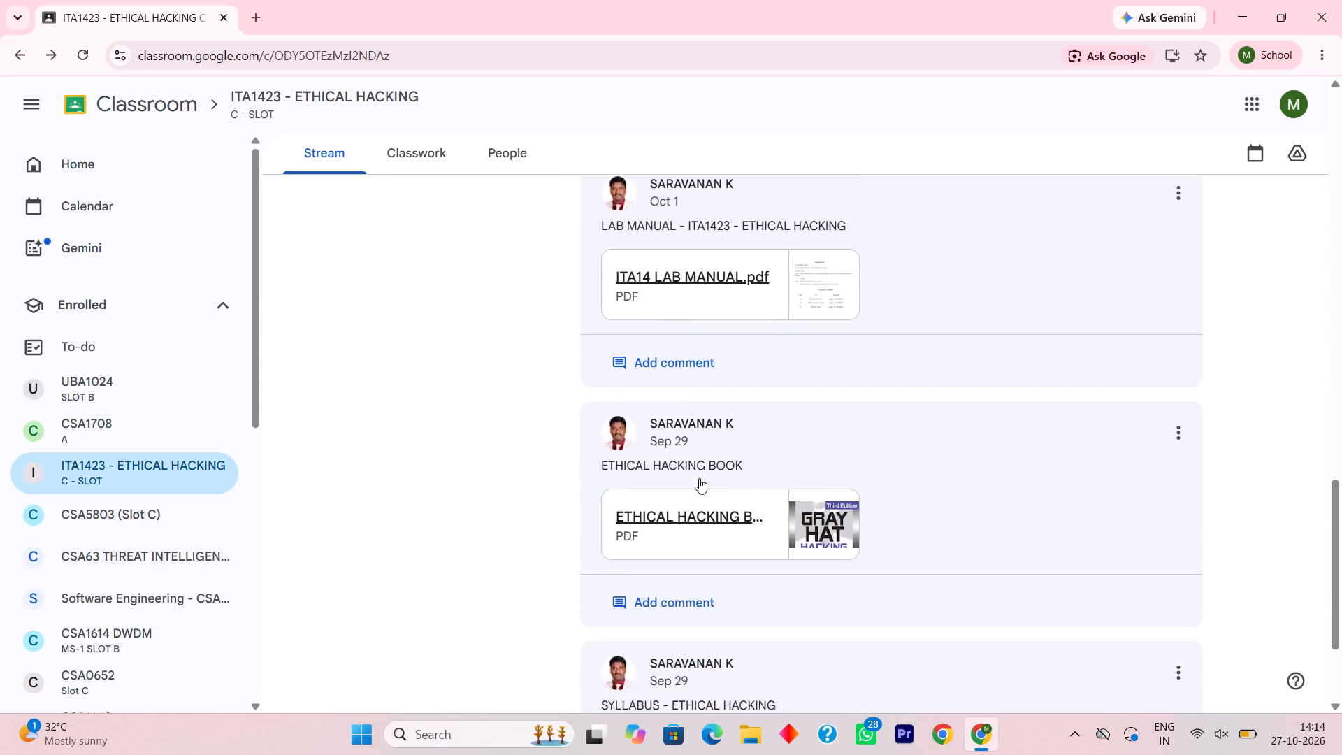
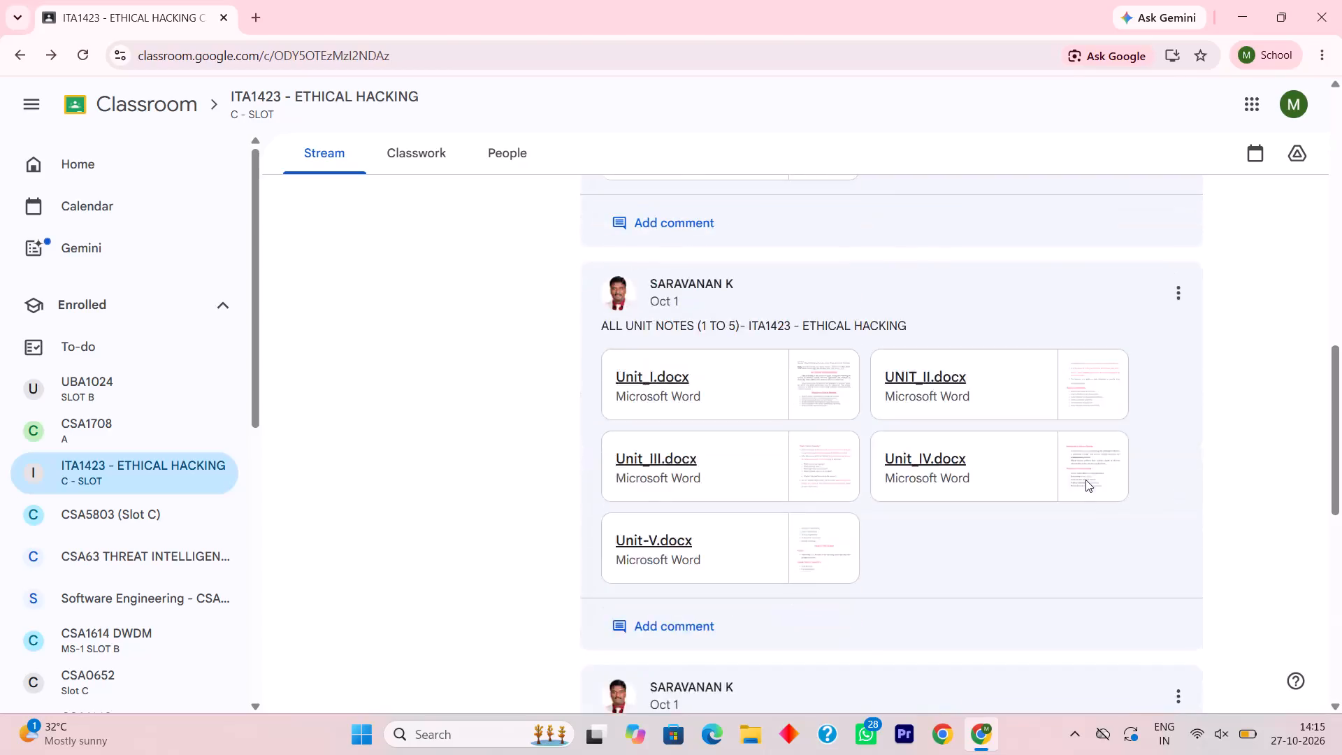
Open the CO1.2 - DEBATE assignment from the ITA1423 - ETHICAL HACKING class stream.
{"action": "scroll", "coordinate": [1085, 480], "scroll_direction": "up", "scroll_amount": 5}
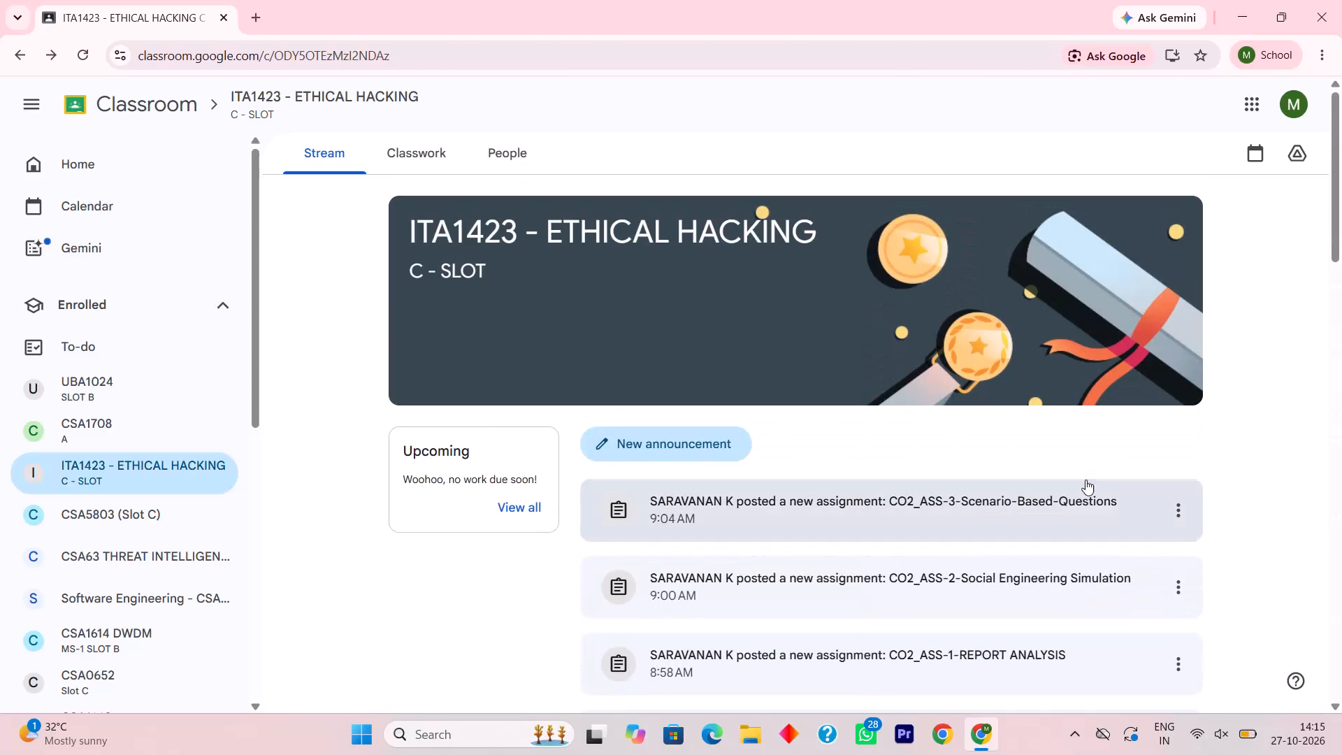
{"action": "scroll", "coordinate": [783, 396], "scroll_direction": "down", "scroll_amount": 1}
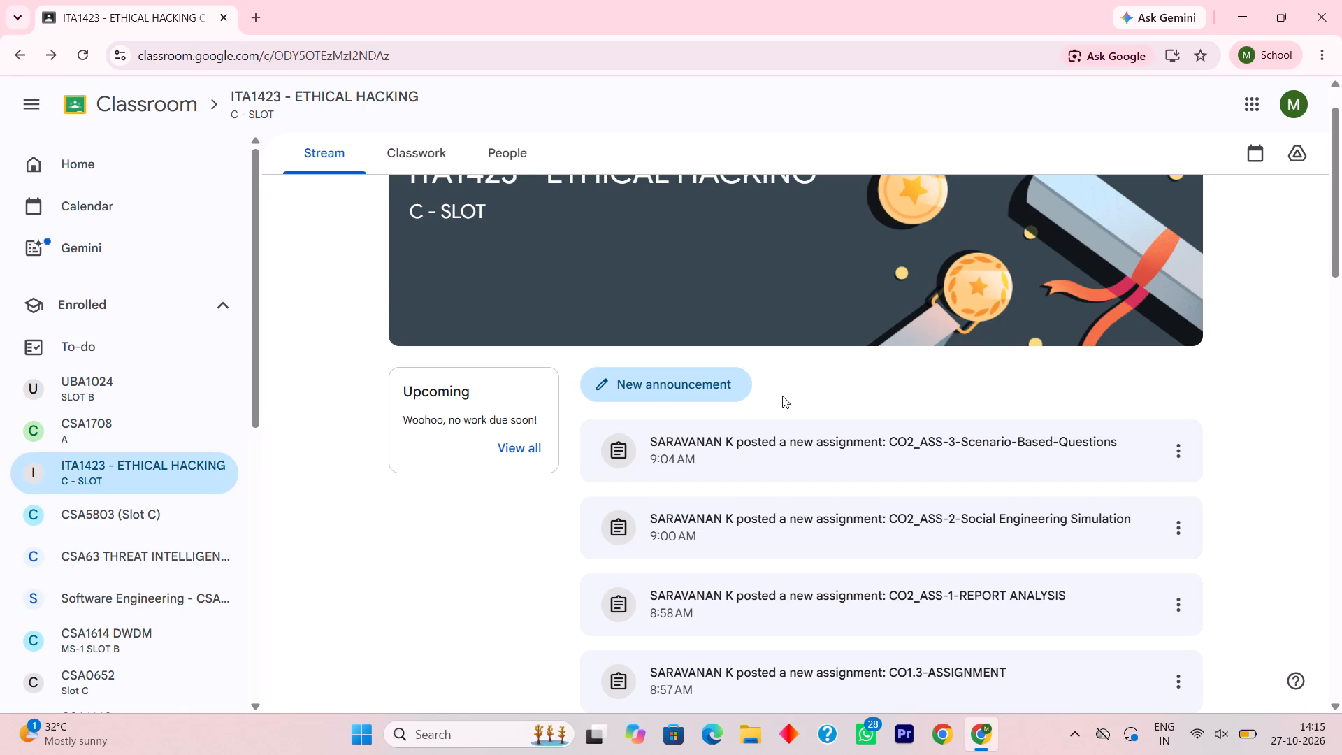
{"action": "scroll", "coordinate": [848, 443], "scroll_direction": "down", "scroll_amount": 1}
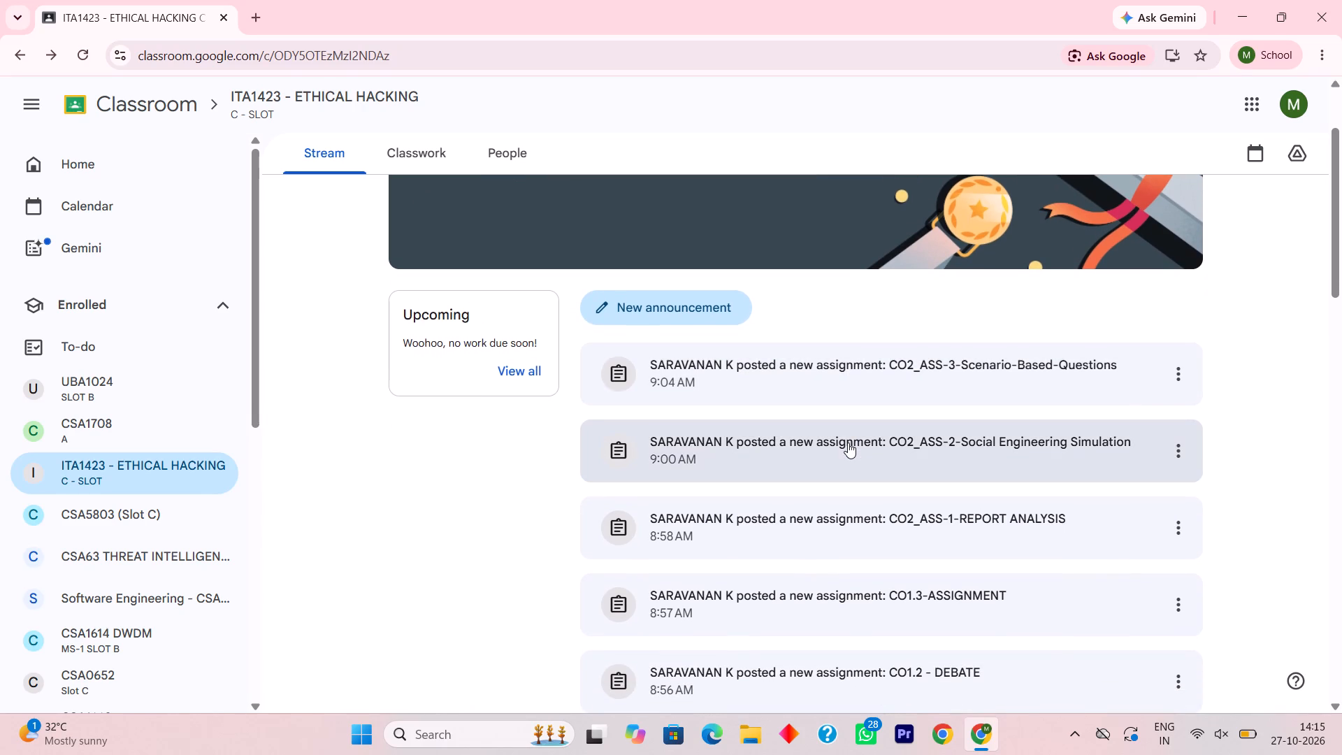
{"action": "scroll", "coordinate": [888, 340], "scroll_direction": "down", "scroll_amount": 1}
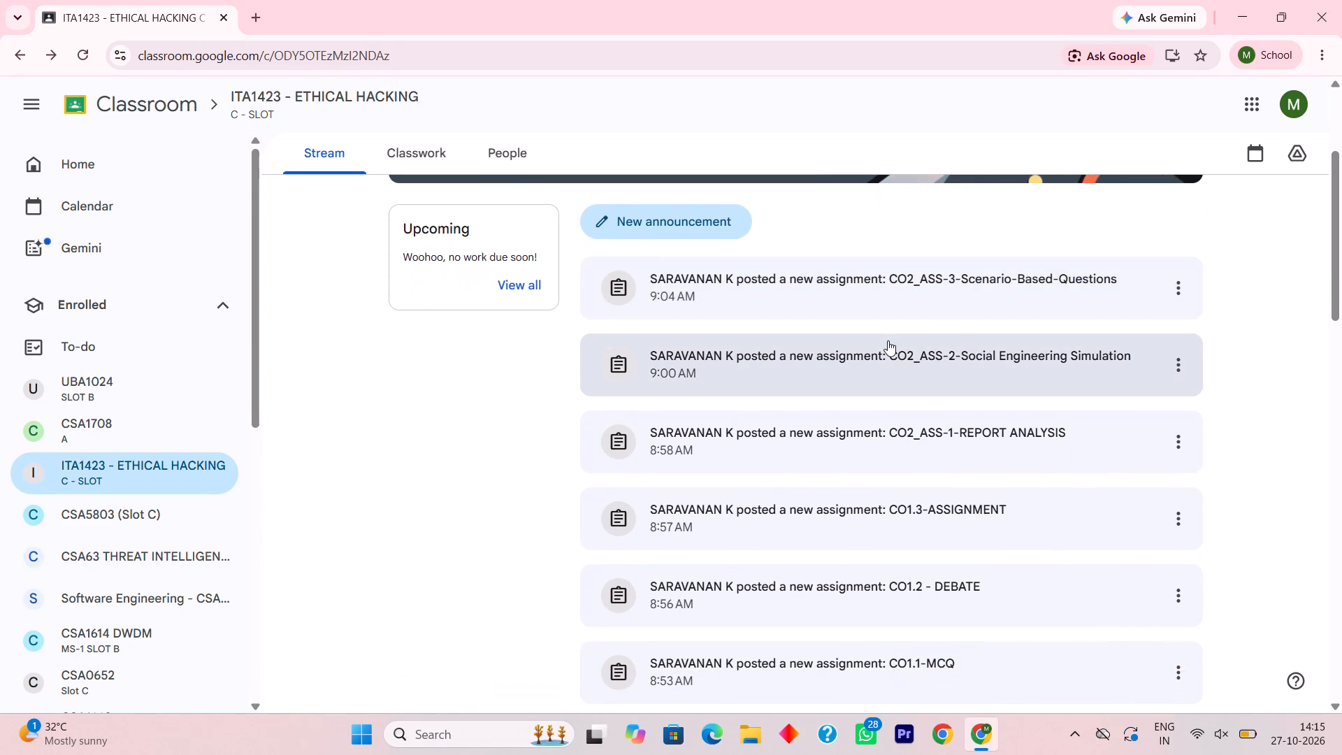
{"action": "scroll", "coordinate": [888, 340], "scroll_direction": "down", "scroll_amount": 3}
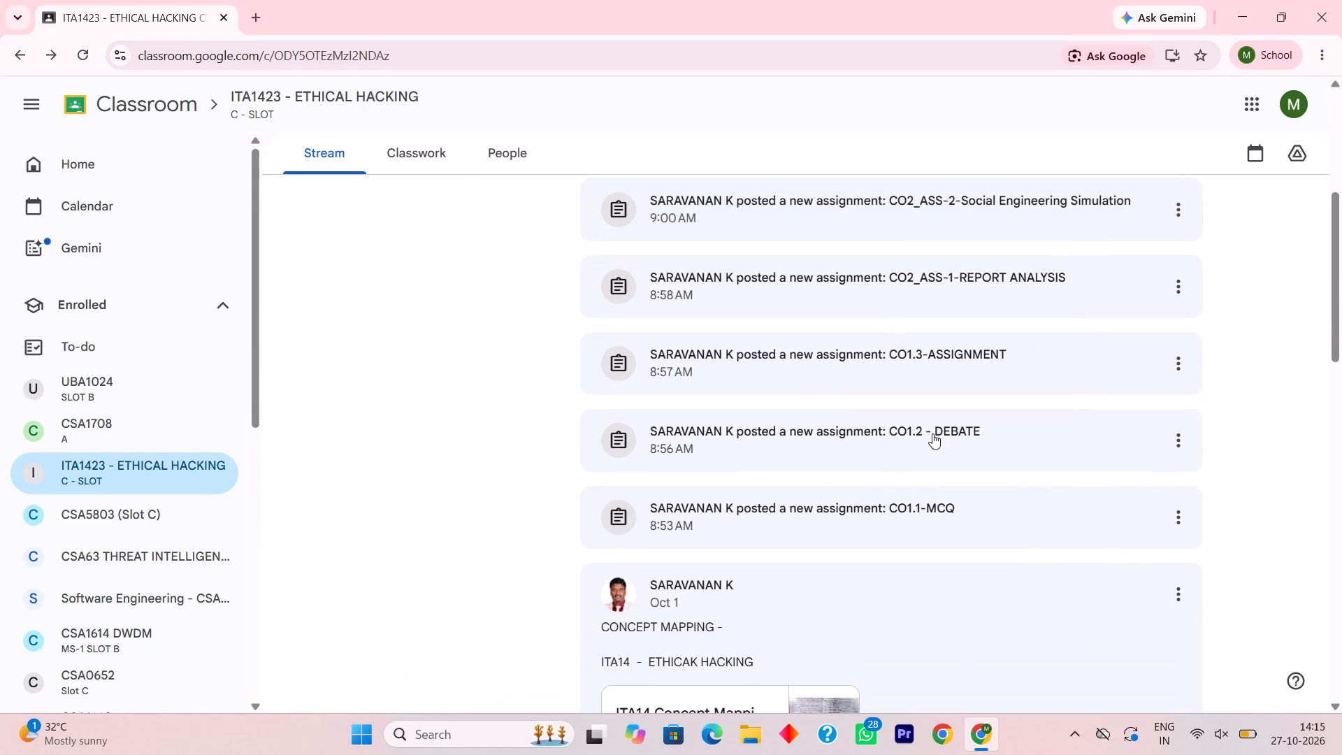
{"action": "left_click", "coordinate": [932, 433]}
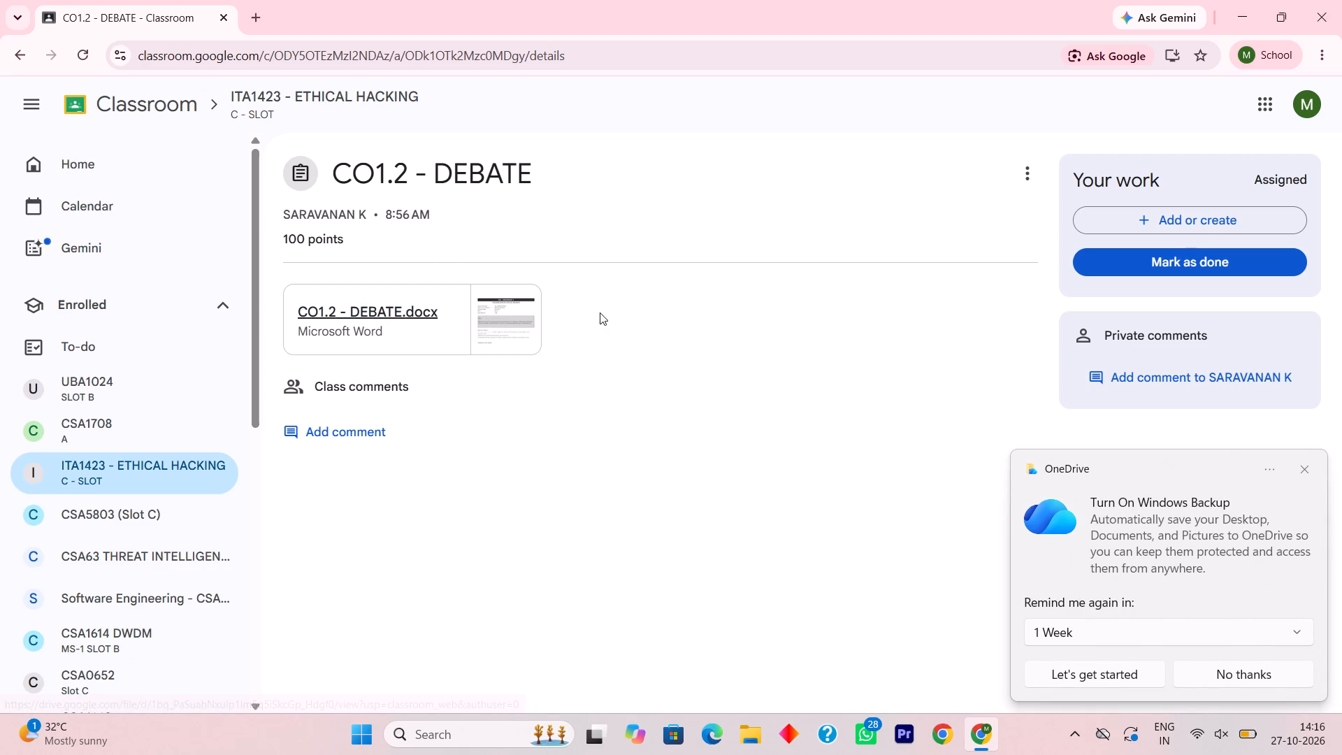
{"action": "left_click", "coordinate": [716, 392]}
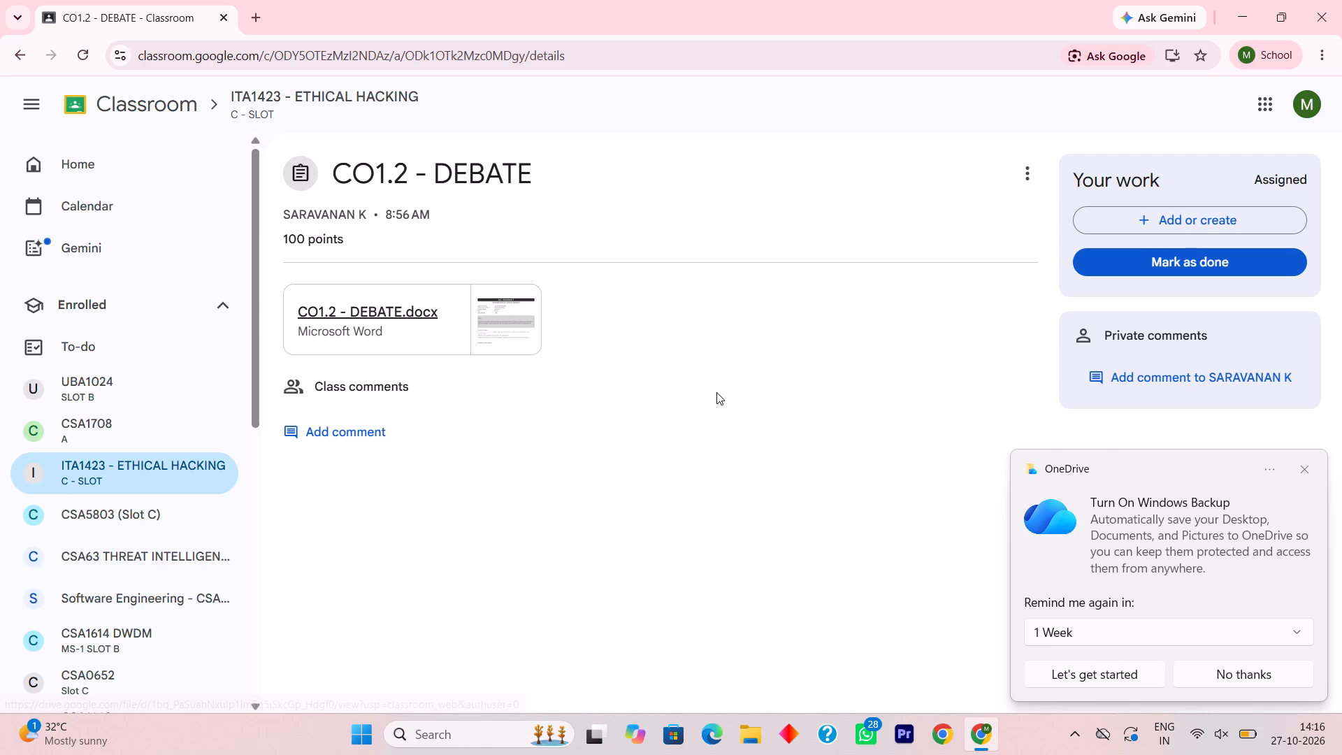
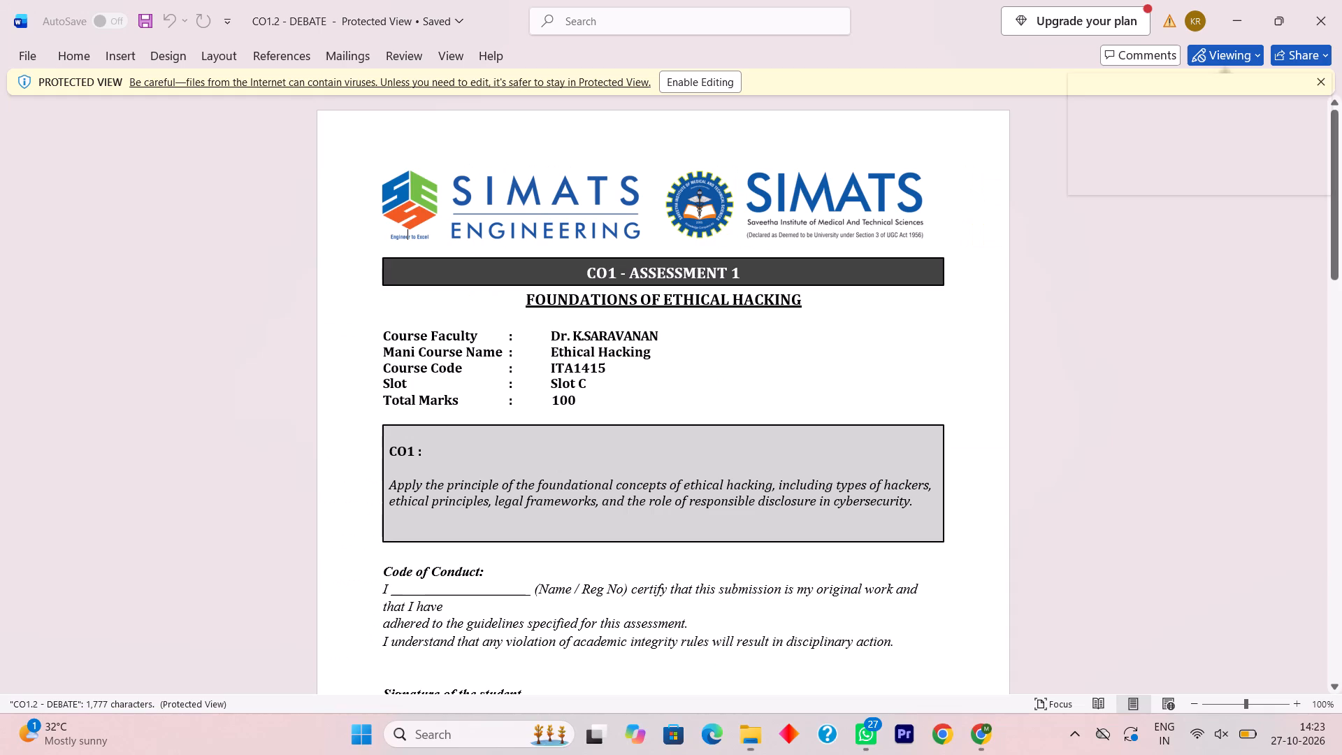
Enable editing of the CO1.2 - DEBATE document.
{"action": "left_click", "coordinate": [715, 85]}
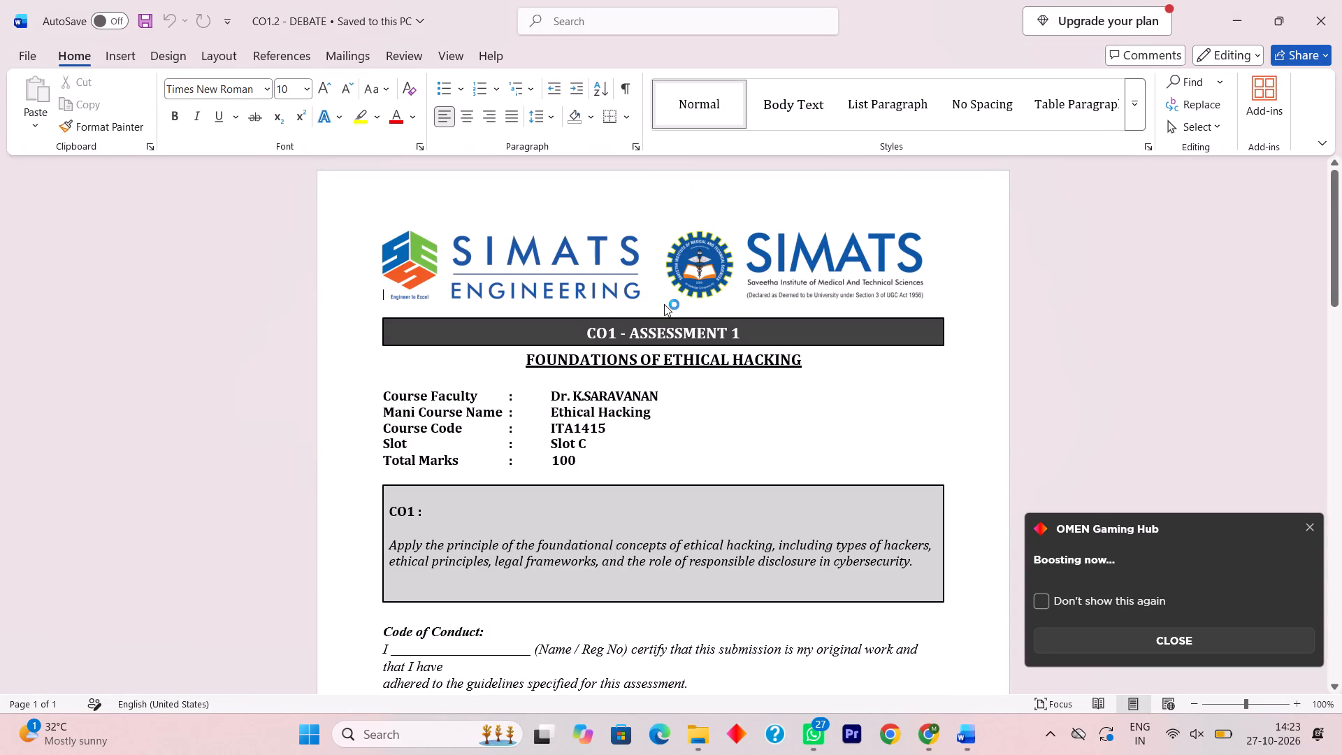
Replace the blank in the Code of Conduct statement with the student's name and registration number, separated by a slash and followed by a space.
{"action": "scroll", "coordinate": [664, 304], "scroll_direction": "down", "scroll_amount": 1}
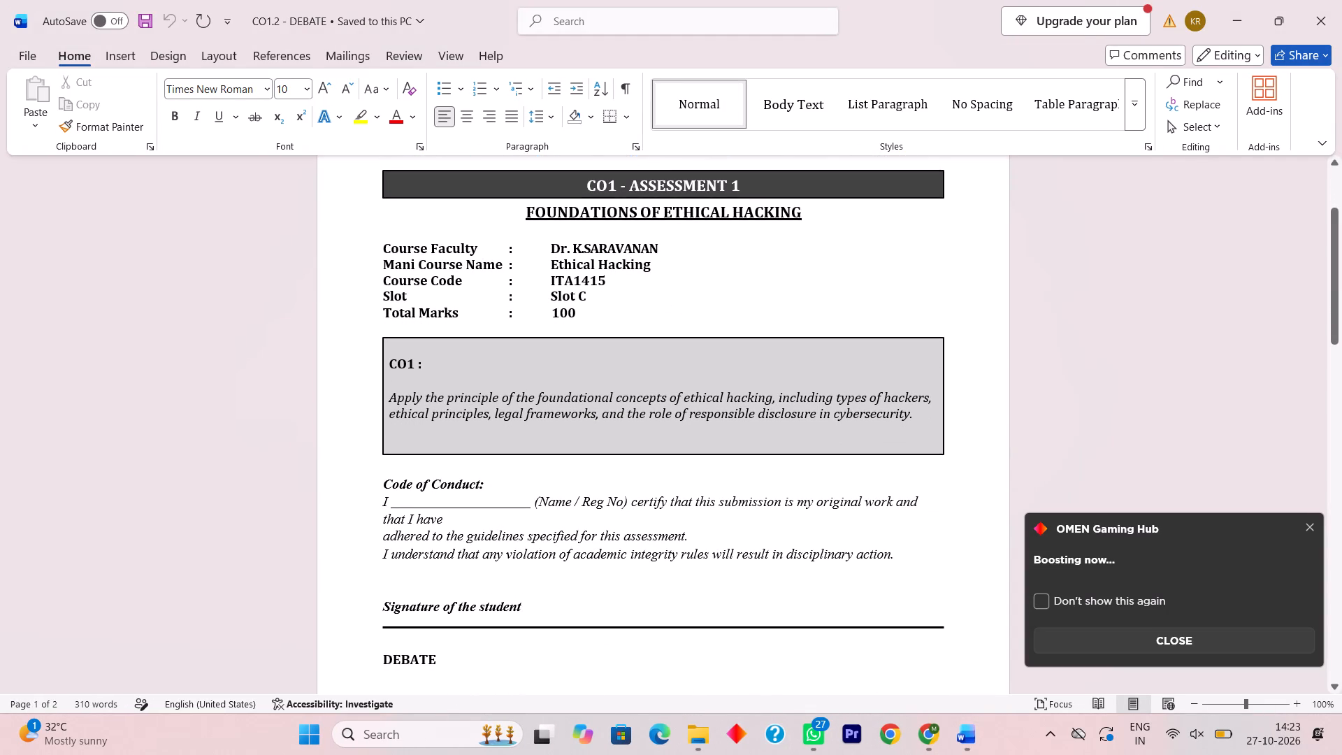
{"action": "scroll", "coordinate": [664, 304], "scroll_direction": "down", "scroll_amount": 1}
{"action": "scroll", "coordinate": [664, 304], "scroll_direction": "up", "scroll_amount": 1}
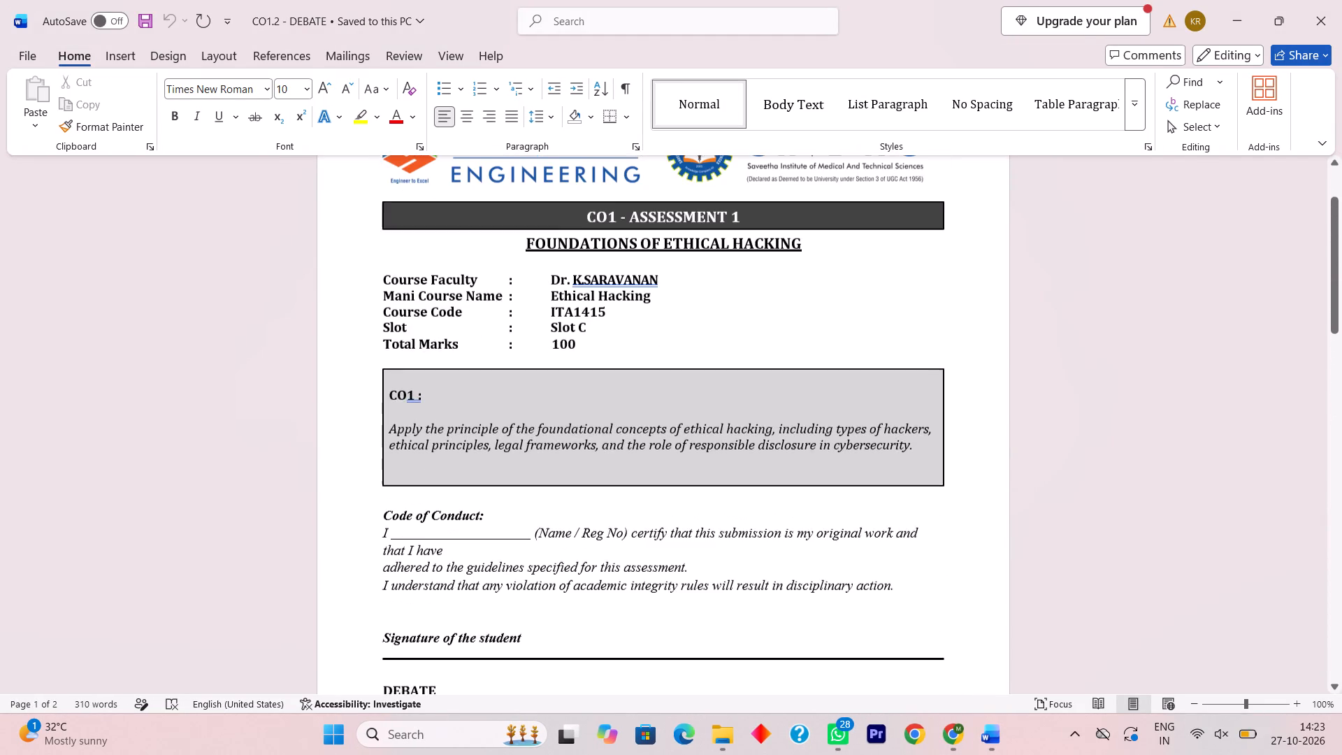
{"action": "scroll", "coordinate": [664, 304], "scroll_direction": "up", "scroll_amount": 1}
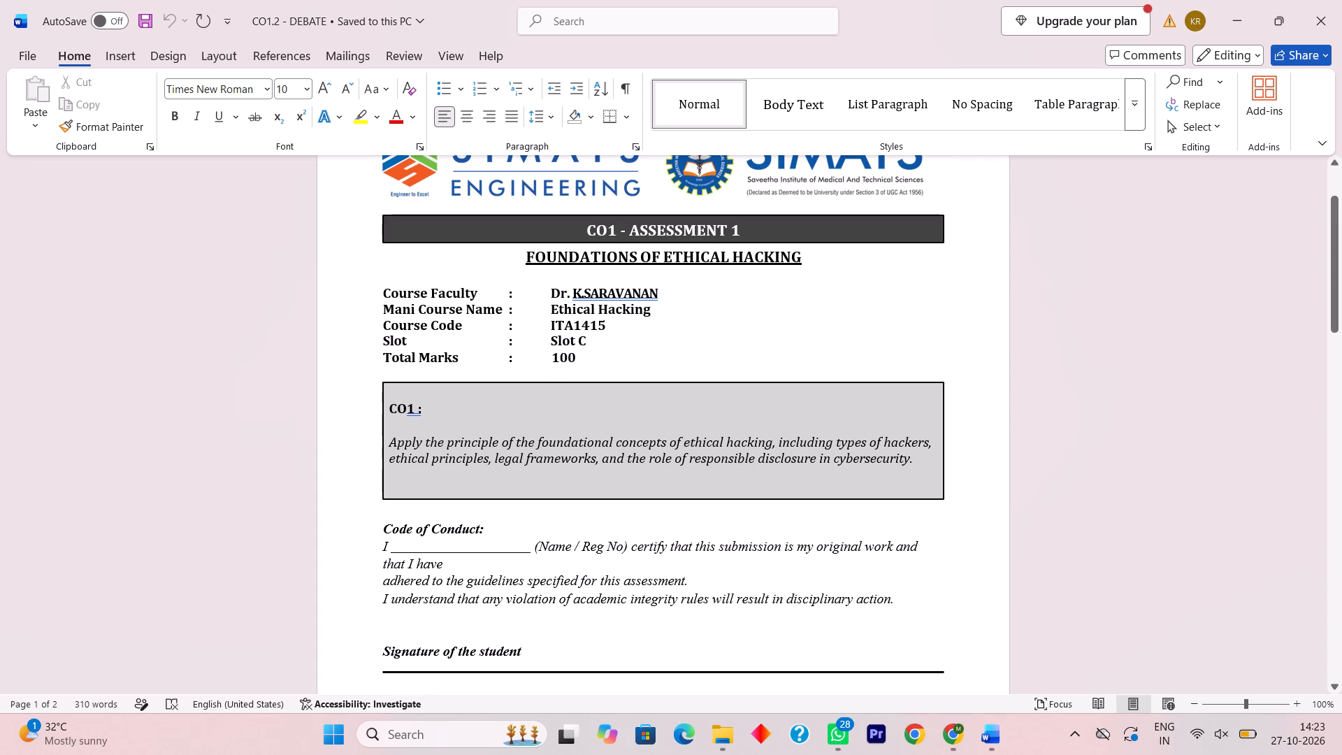
{"action": "left_click", "coordinate": [451, 545]}
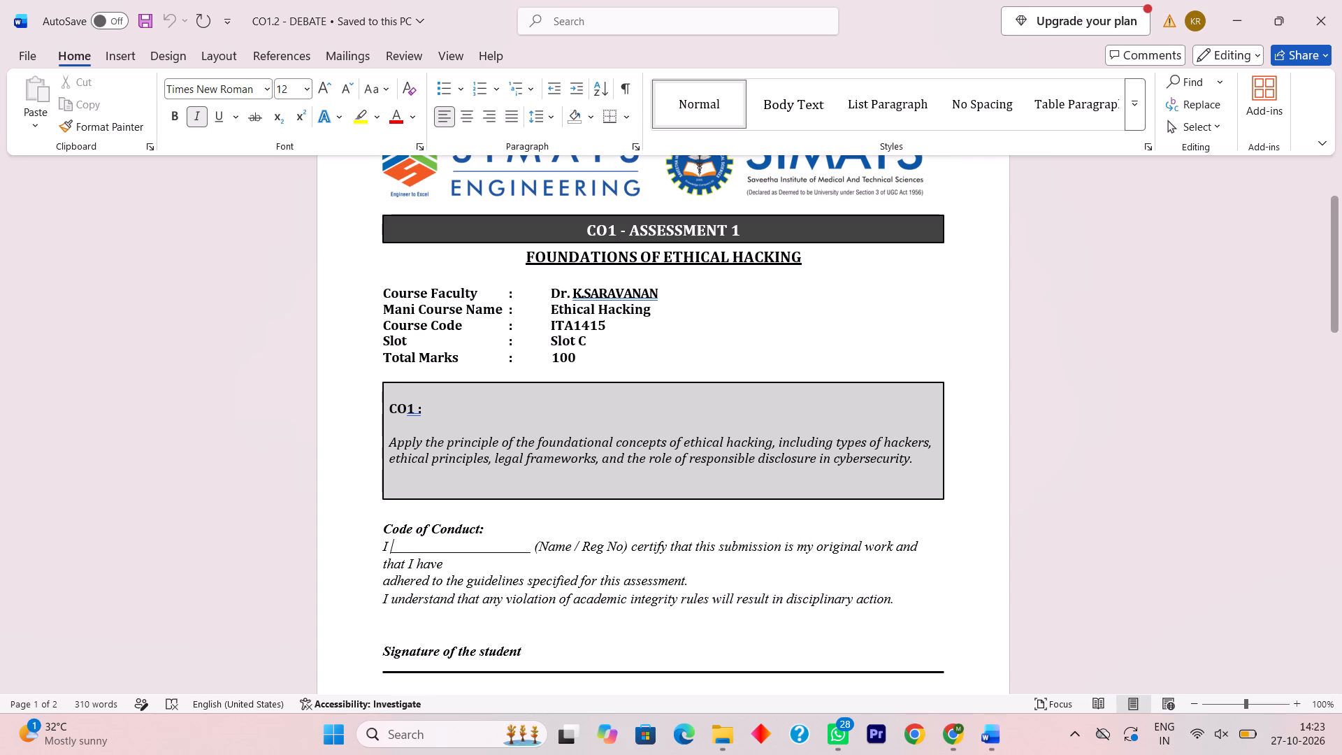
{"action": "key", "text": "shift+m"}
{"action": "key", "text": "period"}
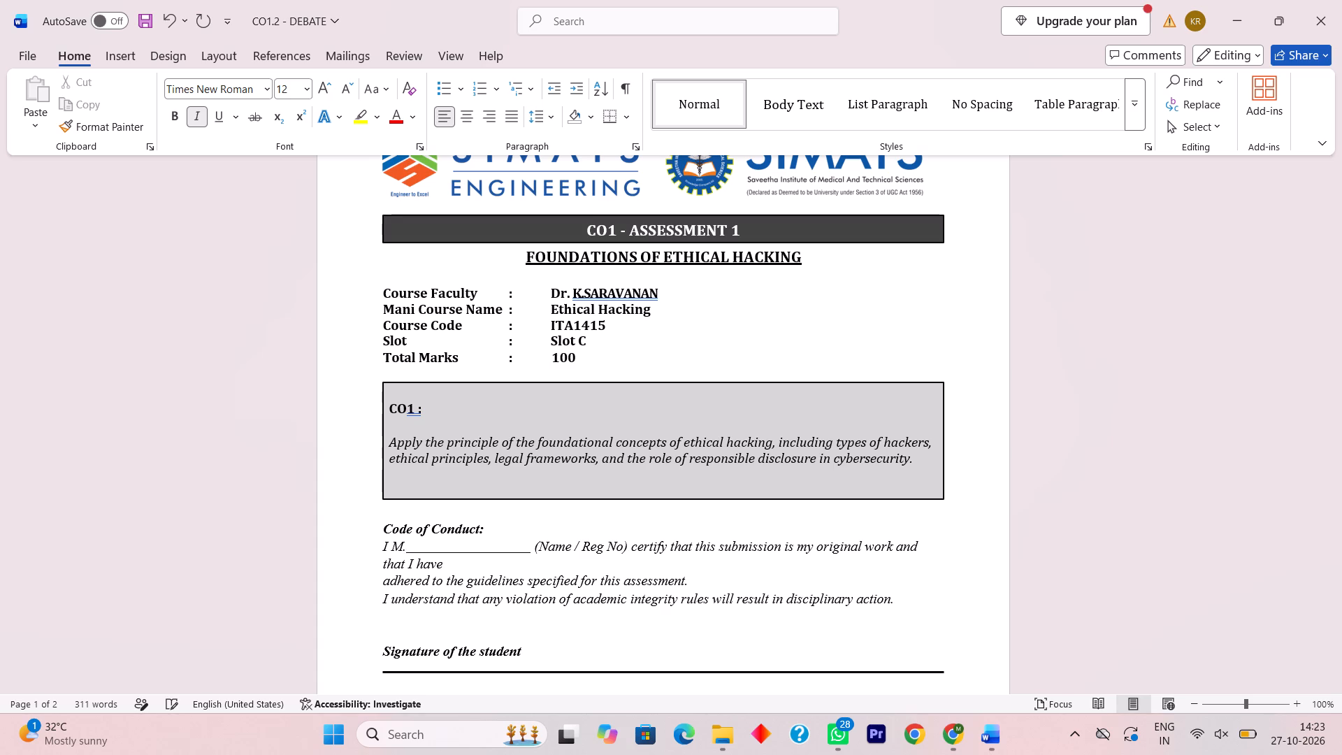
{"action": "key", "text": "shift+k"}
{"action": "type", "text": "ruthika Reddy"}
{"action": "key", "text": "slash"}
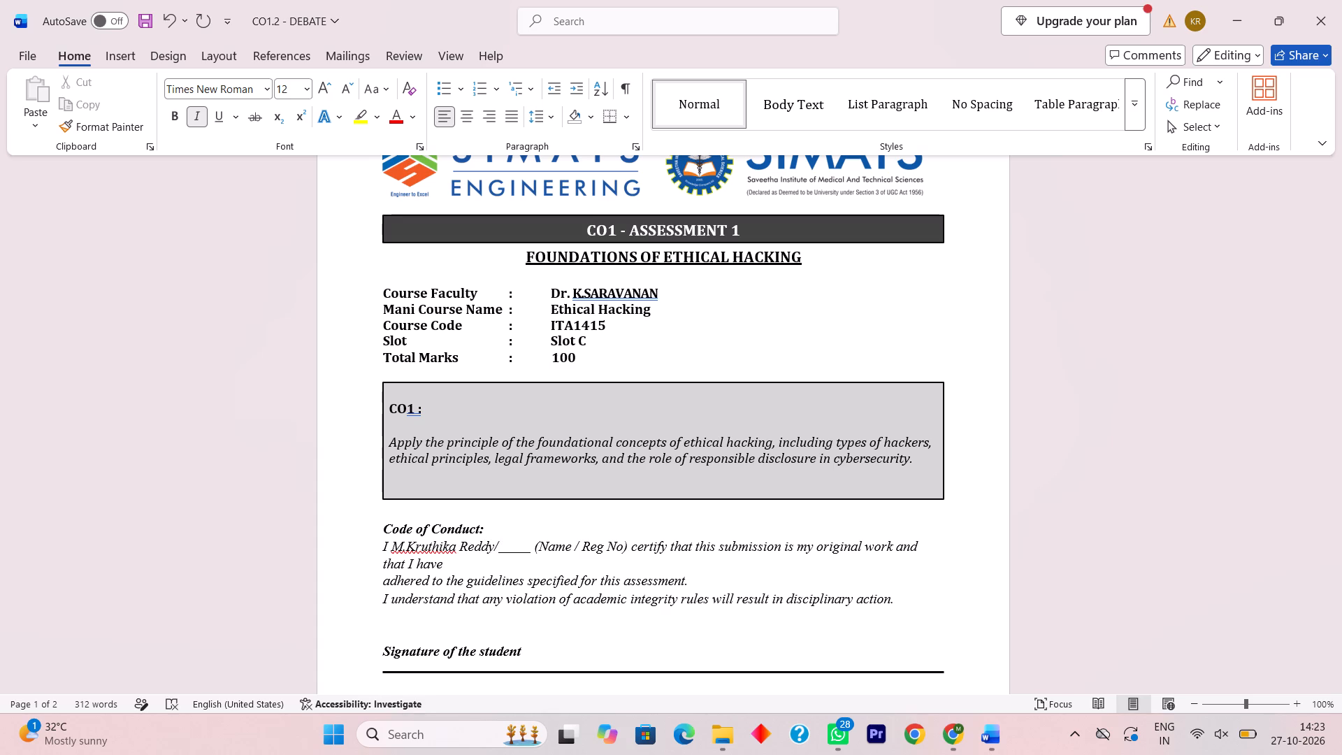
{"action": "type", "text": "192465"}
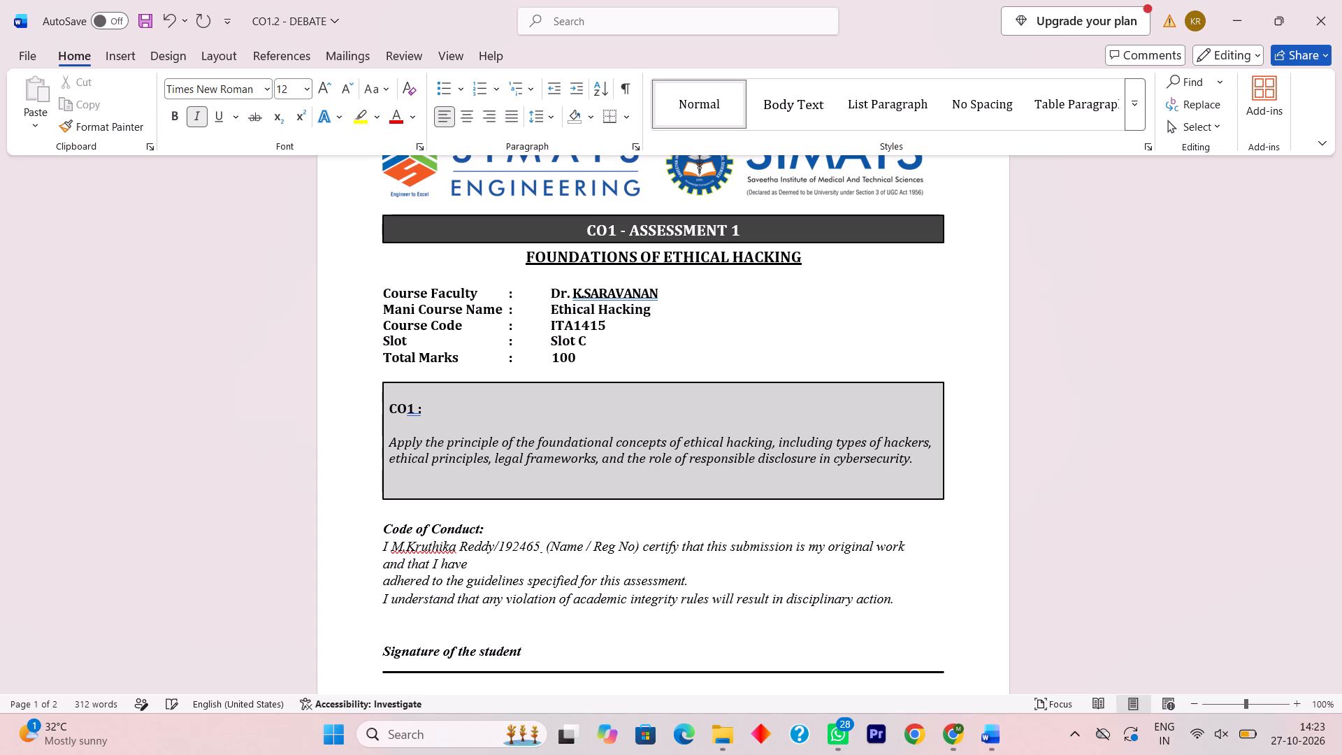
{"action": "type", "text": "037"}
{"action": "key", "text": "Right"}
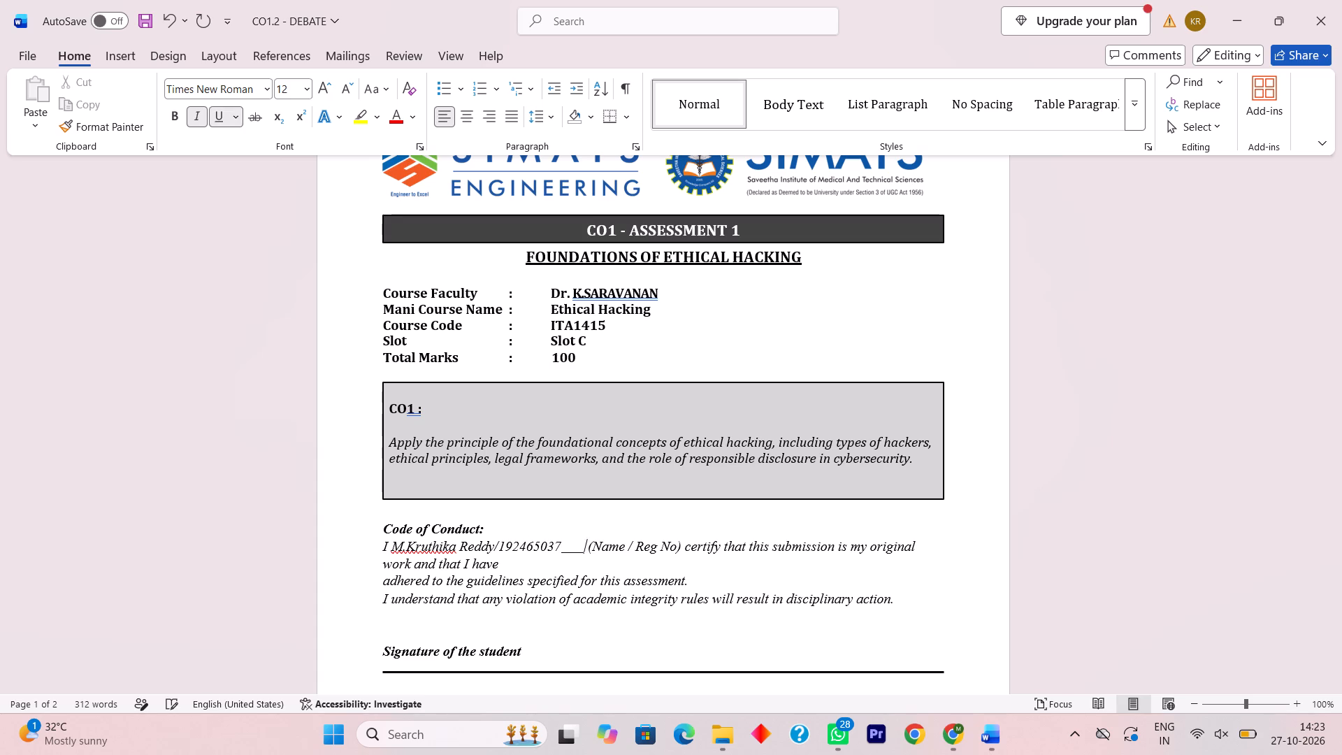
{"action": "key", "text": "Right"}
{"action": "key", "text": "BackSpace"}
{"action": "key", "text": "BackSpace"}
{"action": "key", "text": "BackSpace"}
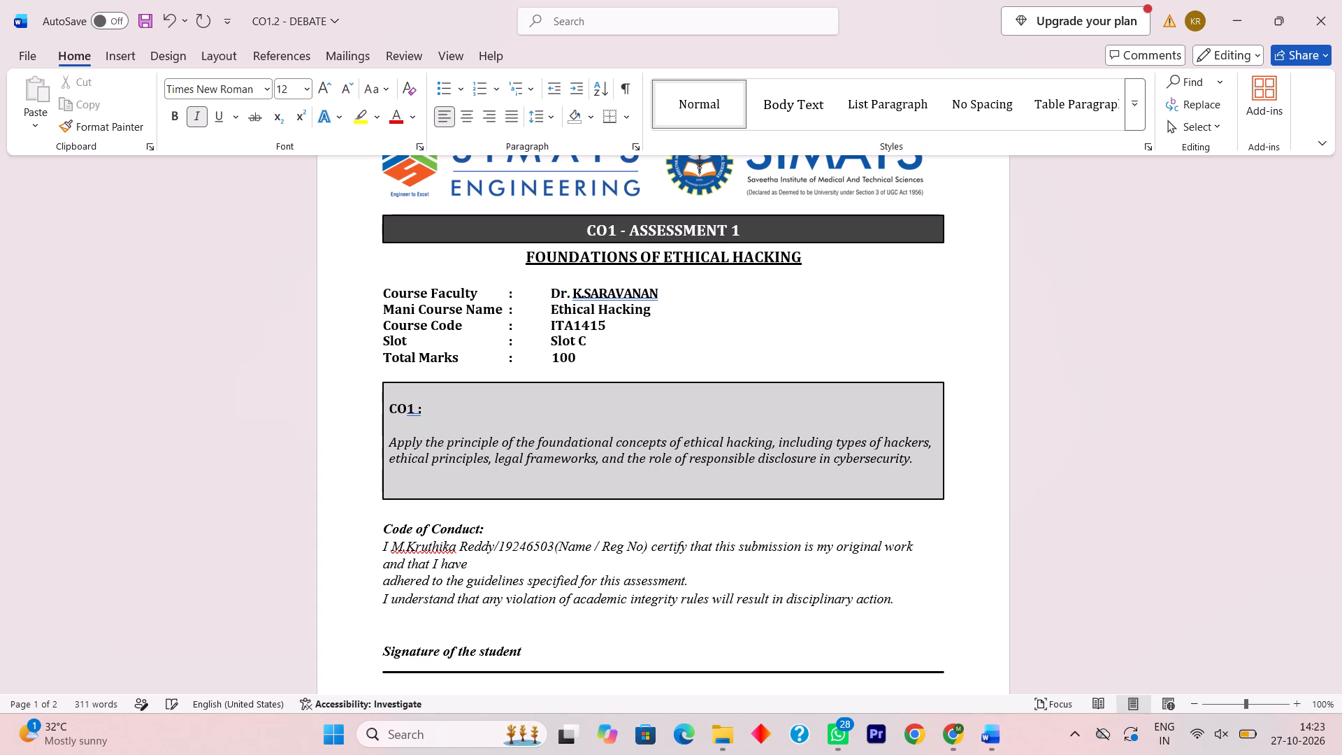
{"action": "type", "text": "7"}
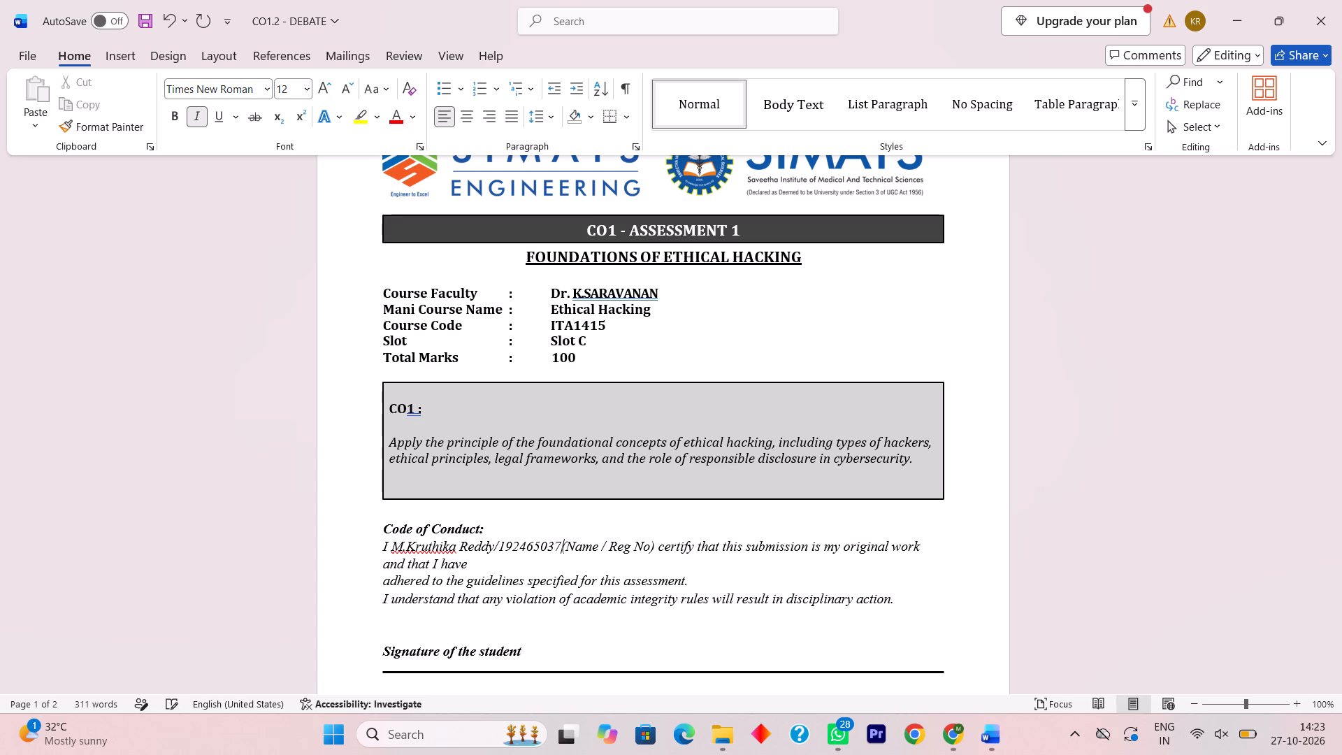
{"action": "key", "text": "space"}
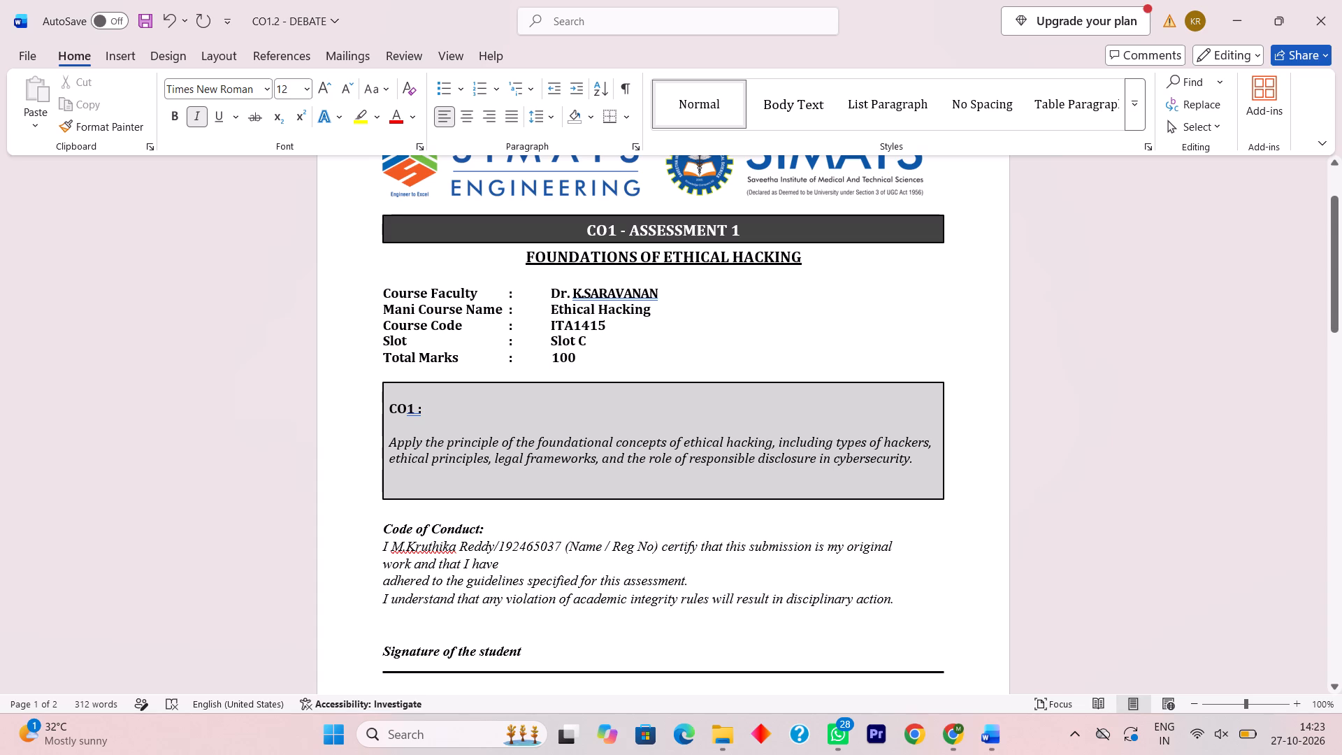
Join the line starting with "adhered" to the end of "work and that I have" in the Code of Conduct, separated by a space.
{"action": "left_click", "coordinate": [389, 577]}
{"action": "key", "text": "Left"}
{"action": "key", "text": "BackSpace"}
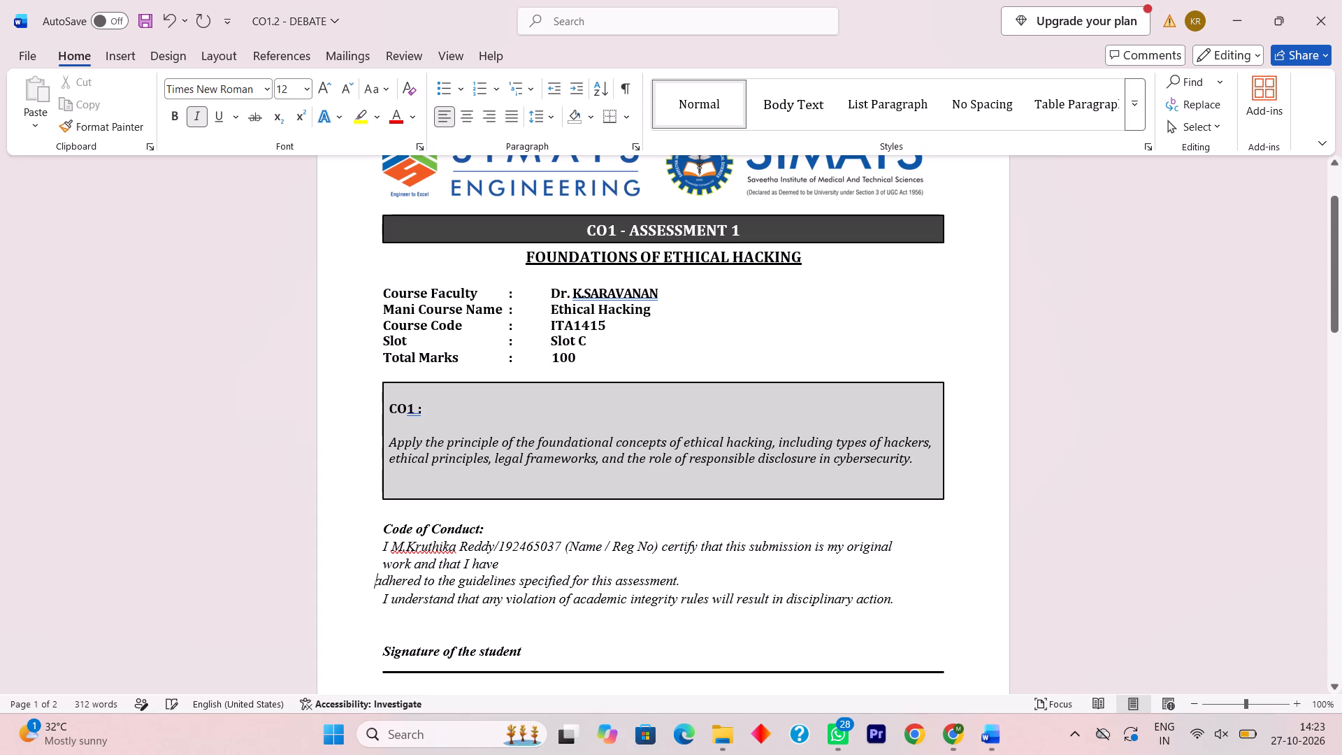
{"action": "key", "text": "BackSpace"}
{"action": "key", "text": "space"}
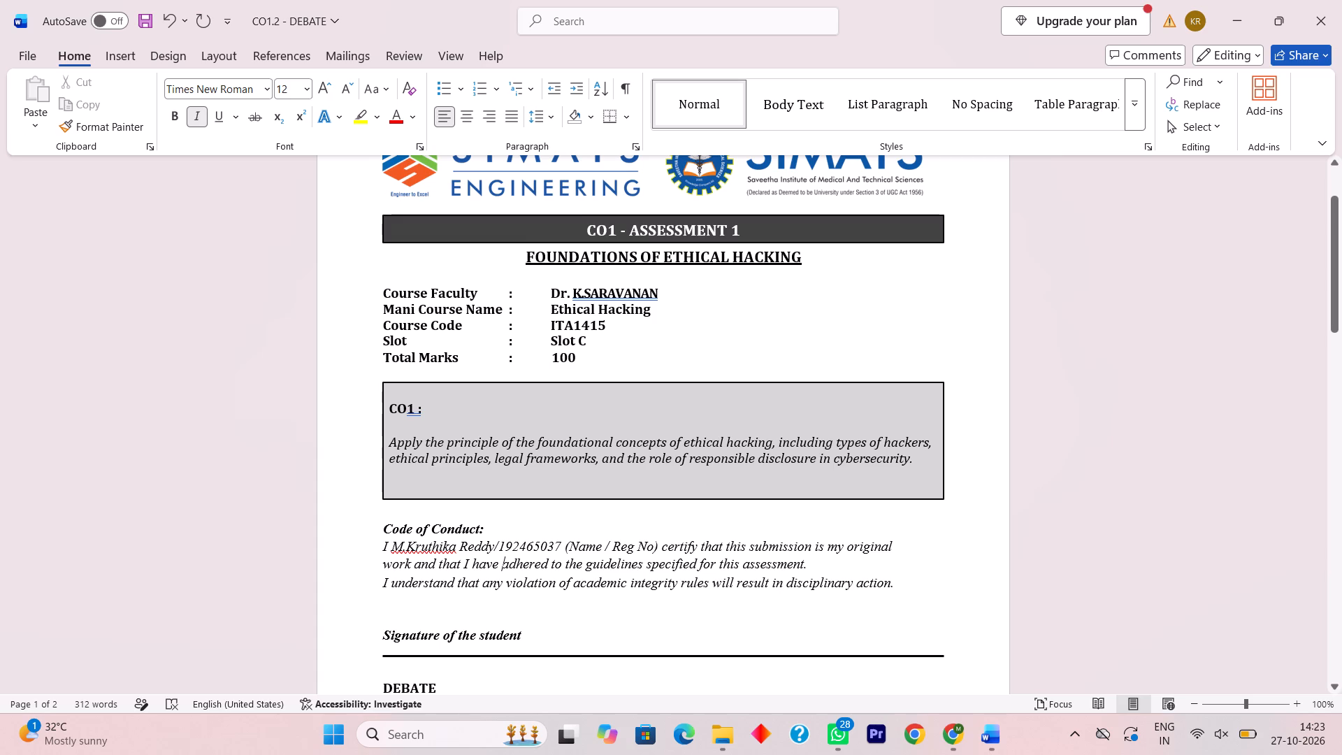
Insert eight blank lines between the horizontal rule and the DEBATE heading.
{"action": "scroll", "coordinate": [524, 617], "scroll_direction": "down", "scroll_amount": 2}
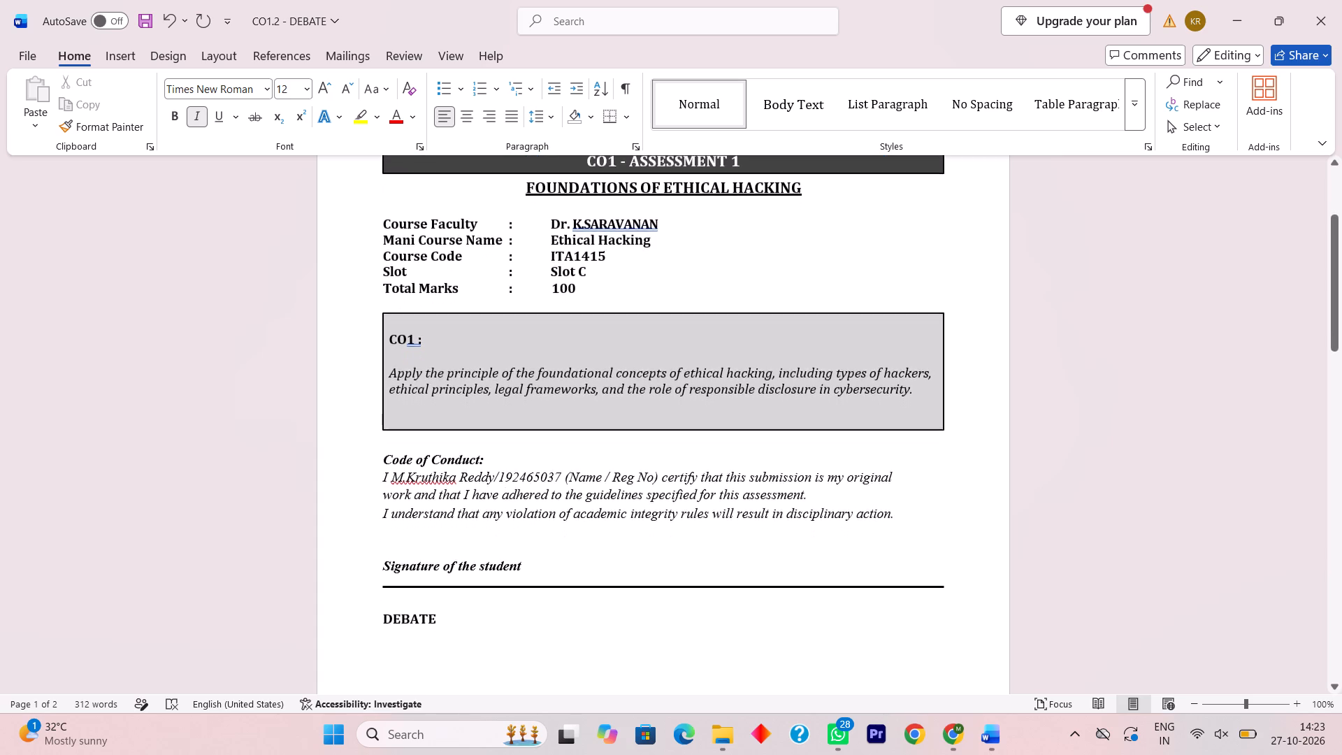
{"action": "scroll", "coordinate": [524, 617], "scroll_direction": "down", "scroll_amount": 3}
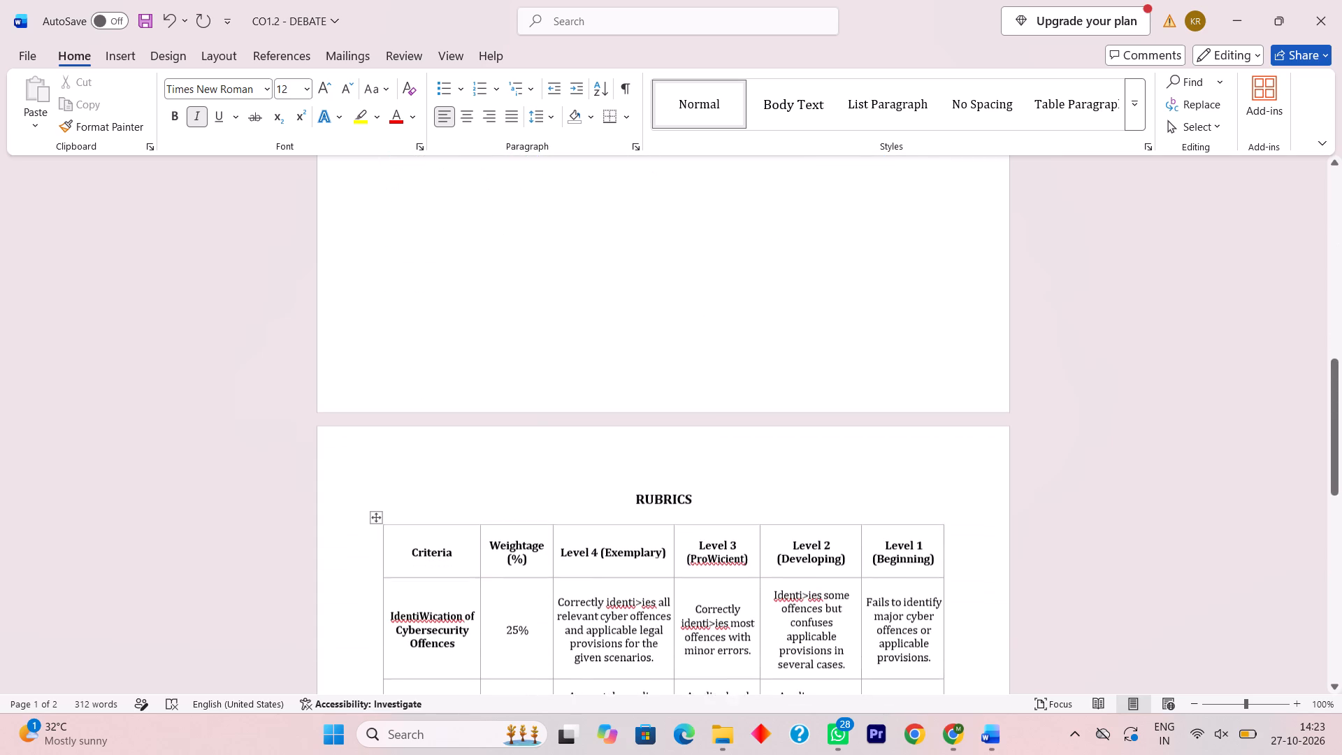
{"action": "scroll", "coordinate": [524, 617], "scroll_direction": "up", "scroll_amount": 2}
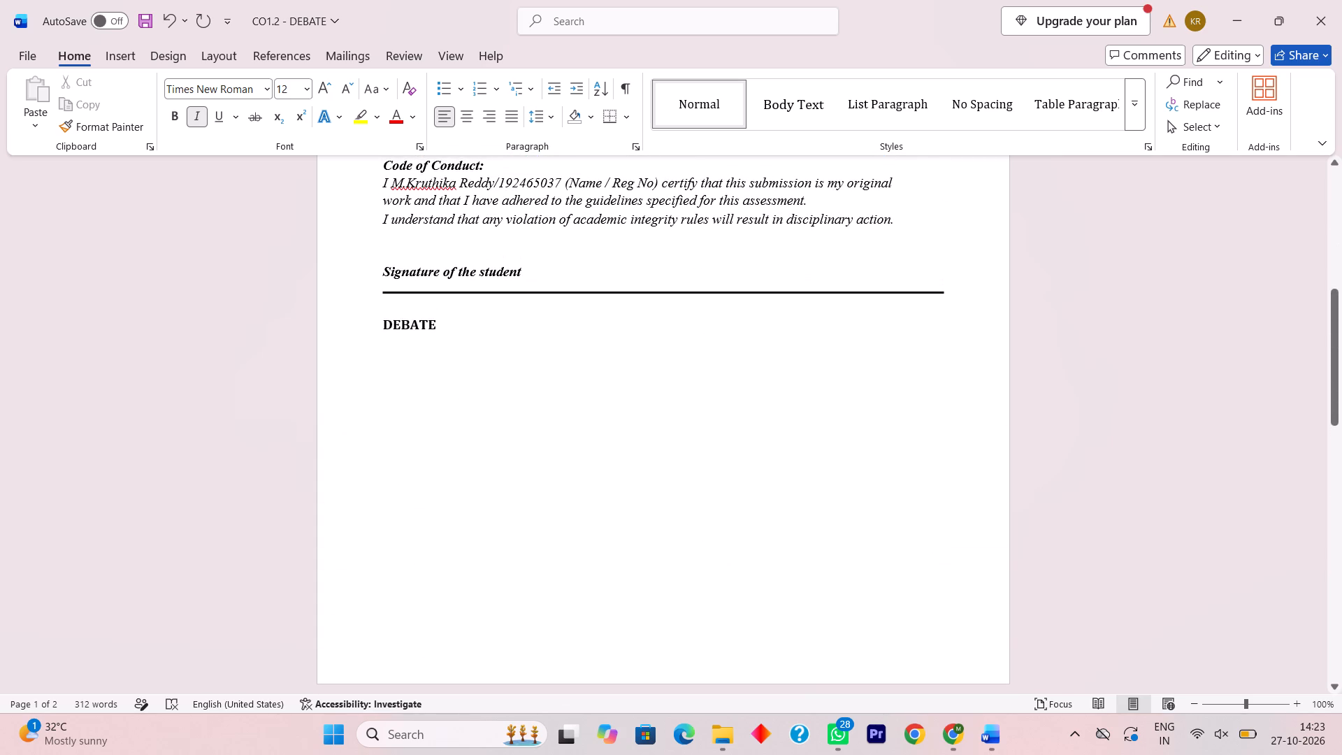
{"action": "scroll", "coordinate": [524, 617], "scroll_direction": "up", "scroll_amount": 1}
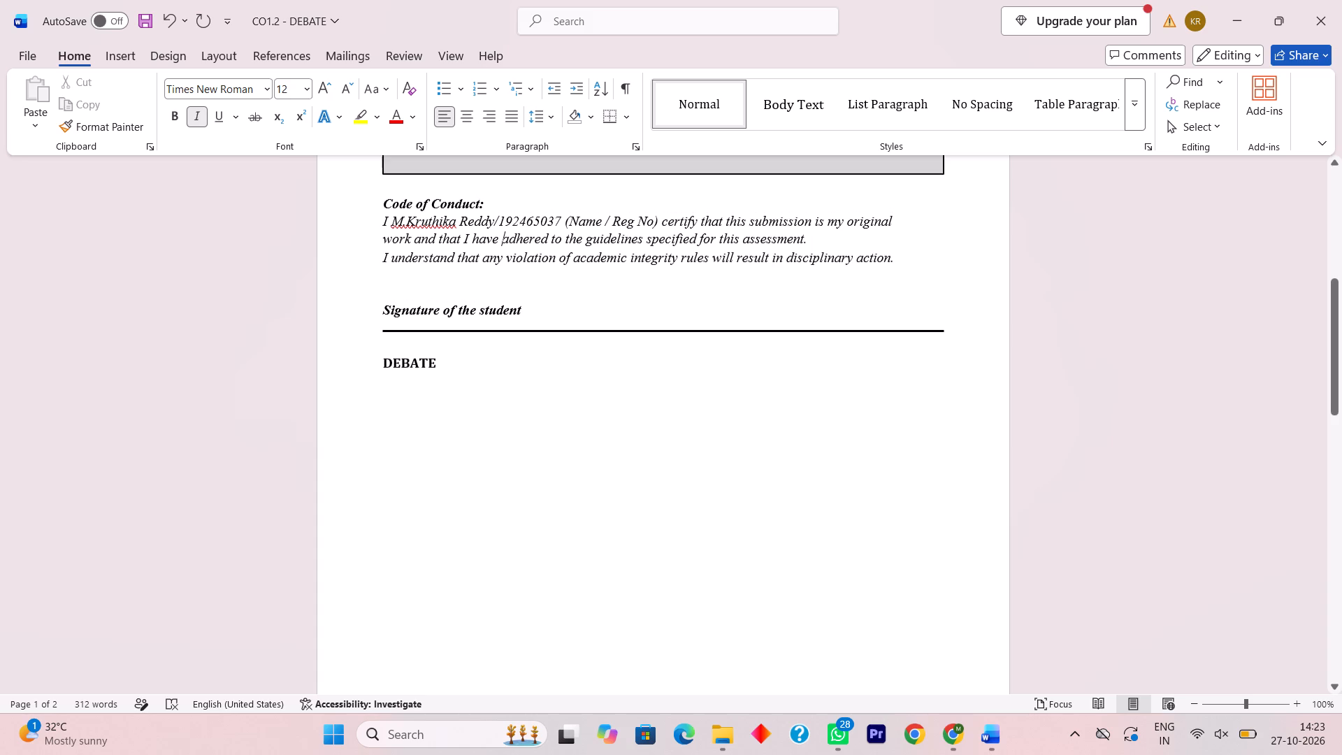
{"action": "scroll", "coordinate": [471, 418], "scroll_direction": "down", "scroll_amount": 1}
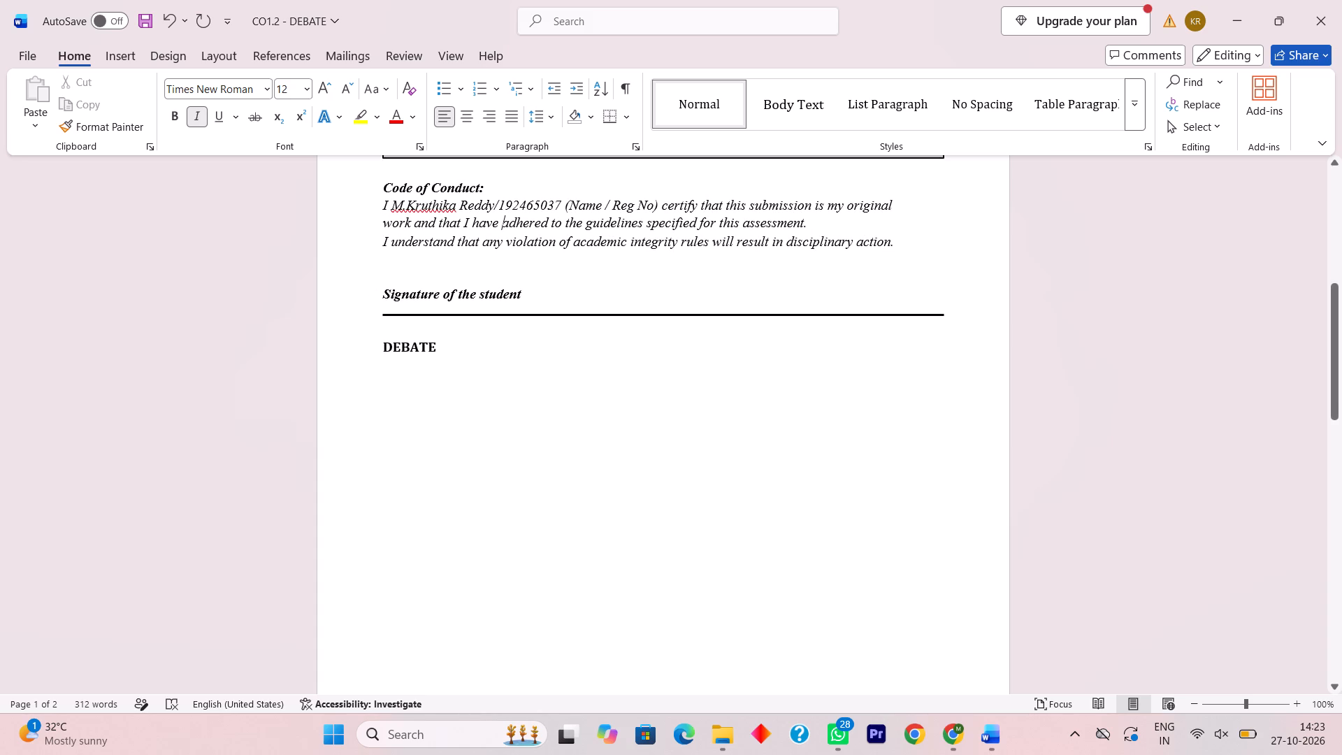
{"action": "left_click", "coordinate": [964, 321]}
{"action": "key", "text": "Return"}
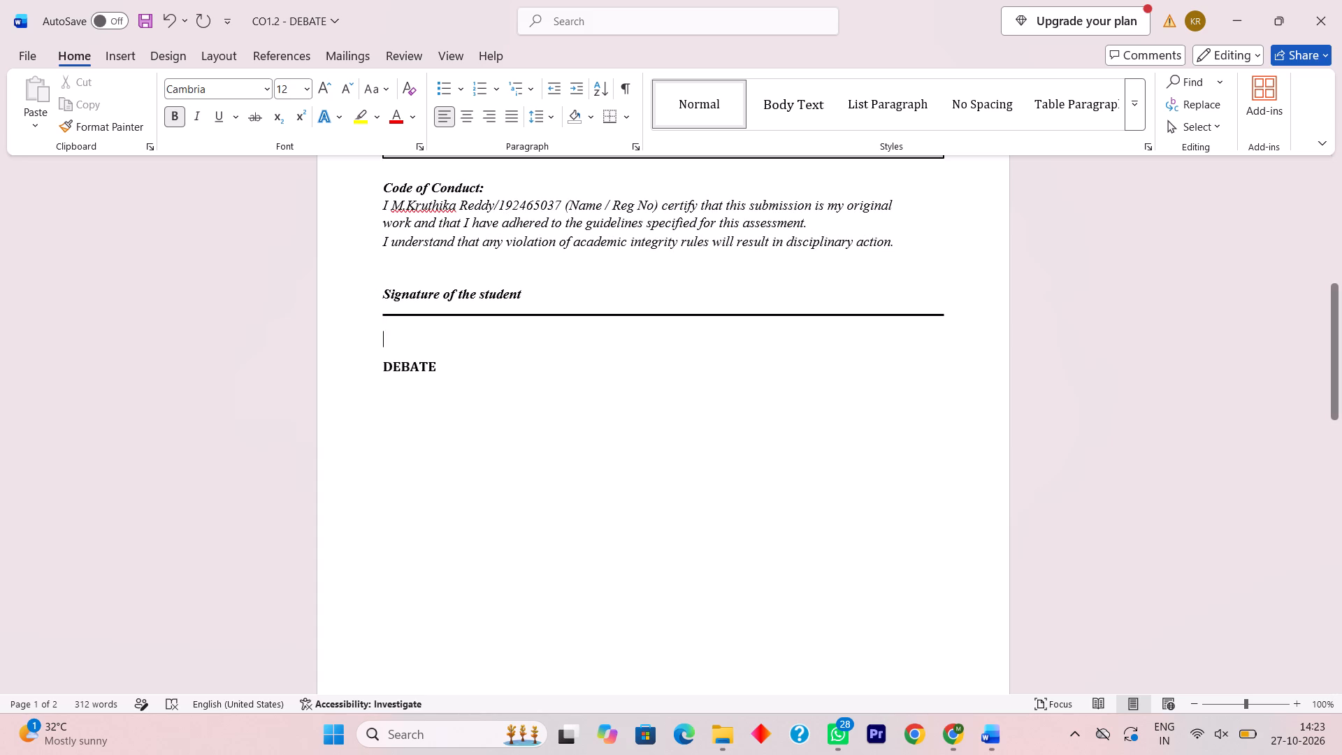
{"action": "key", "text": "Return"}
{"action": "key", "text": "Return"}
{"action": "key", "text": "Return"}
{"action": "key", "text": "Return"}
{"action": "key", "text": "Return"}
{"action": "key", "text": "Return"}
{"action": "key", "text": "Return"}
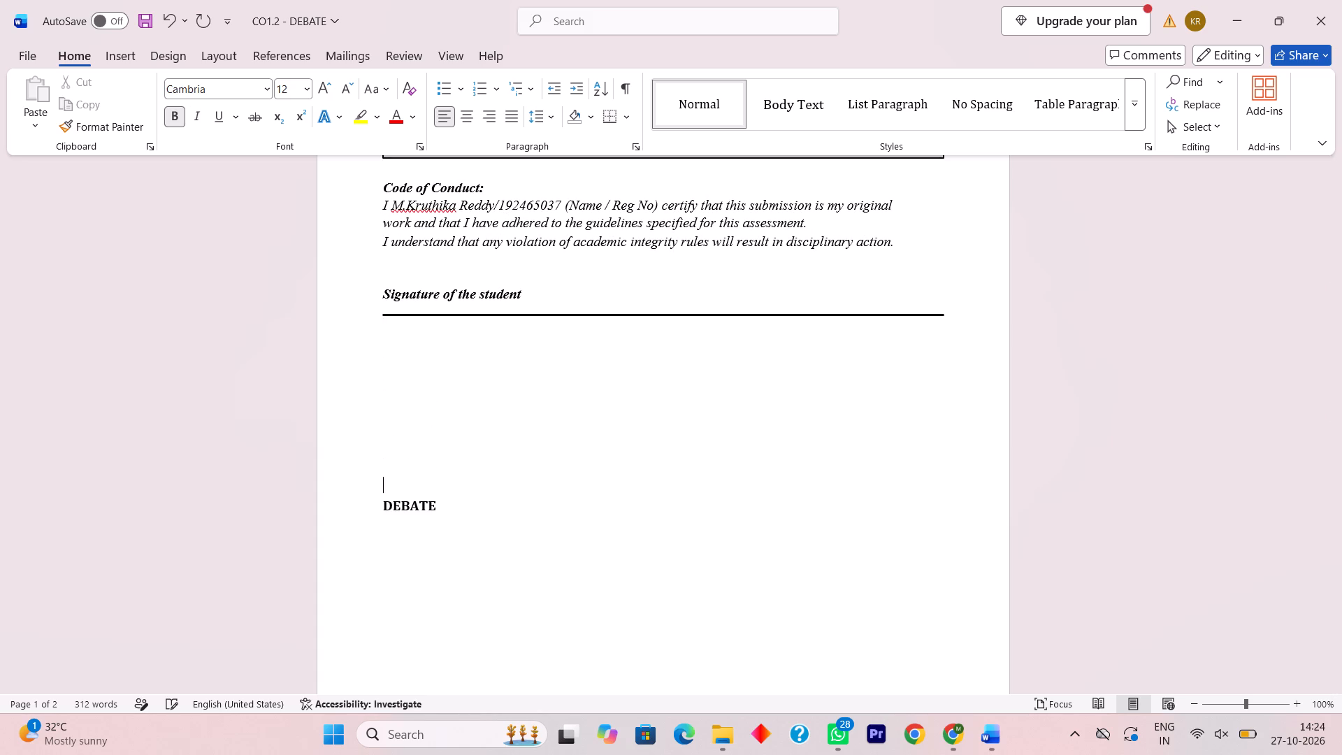
Insert eleven blank lines between "Signature of the student" and the horizontal rule.
{"action": "left_click", "coordinate": [821, 296]}
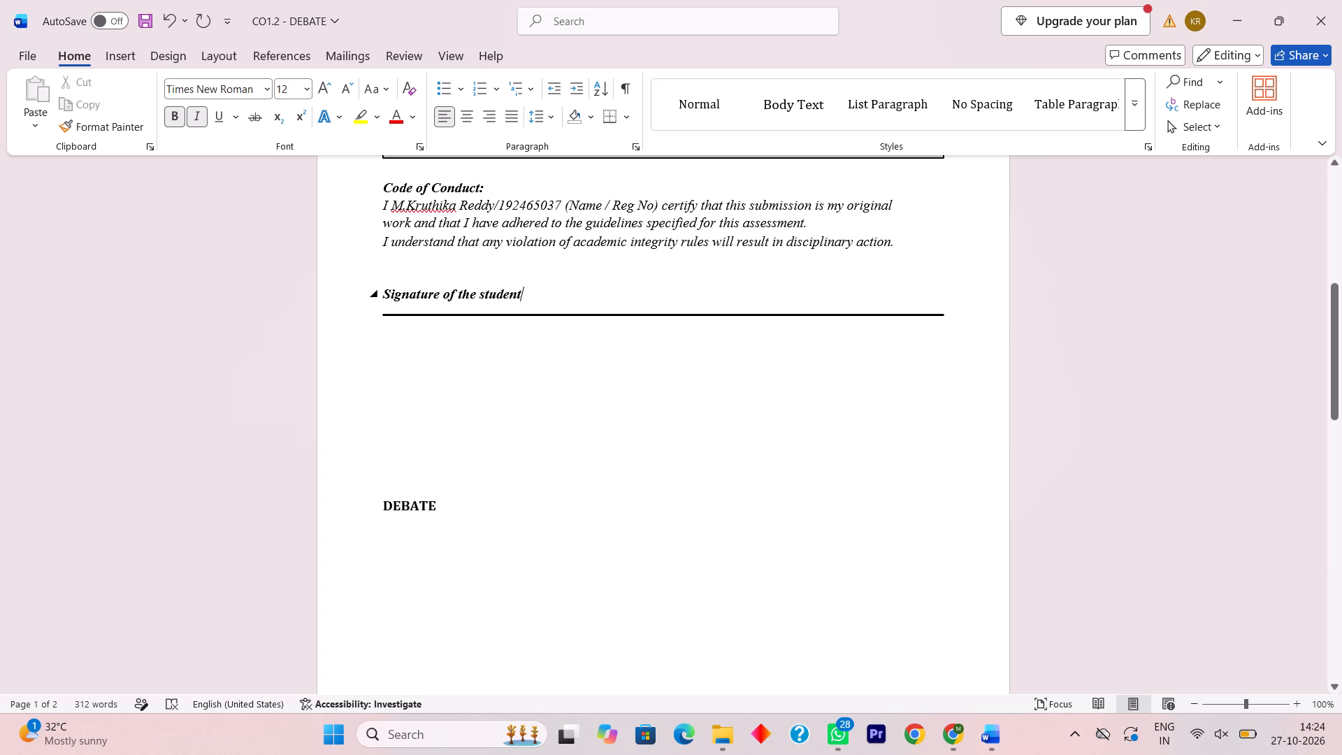
{"action": "key", "text": "Return"}
{"action": "key", "text": "Return"}
{"action": "key", "text": "Return"}
{"action": "key", "text": "Return"}
{"action": "key", "text": "Return"}
{"action": "key", "text": "Return"}
{"action": "key", "text": "Return"}
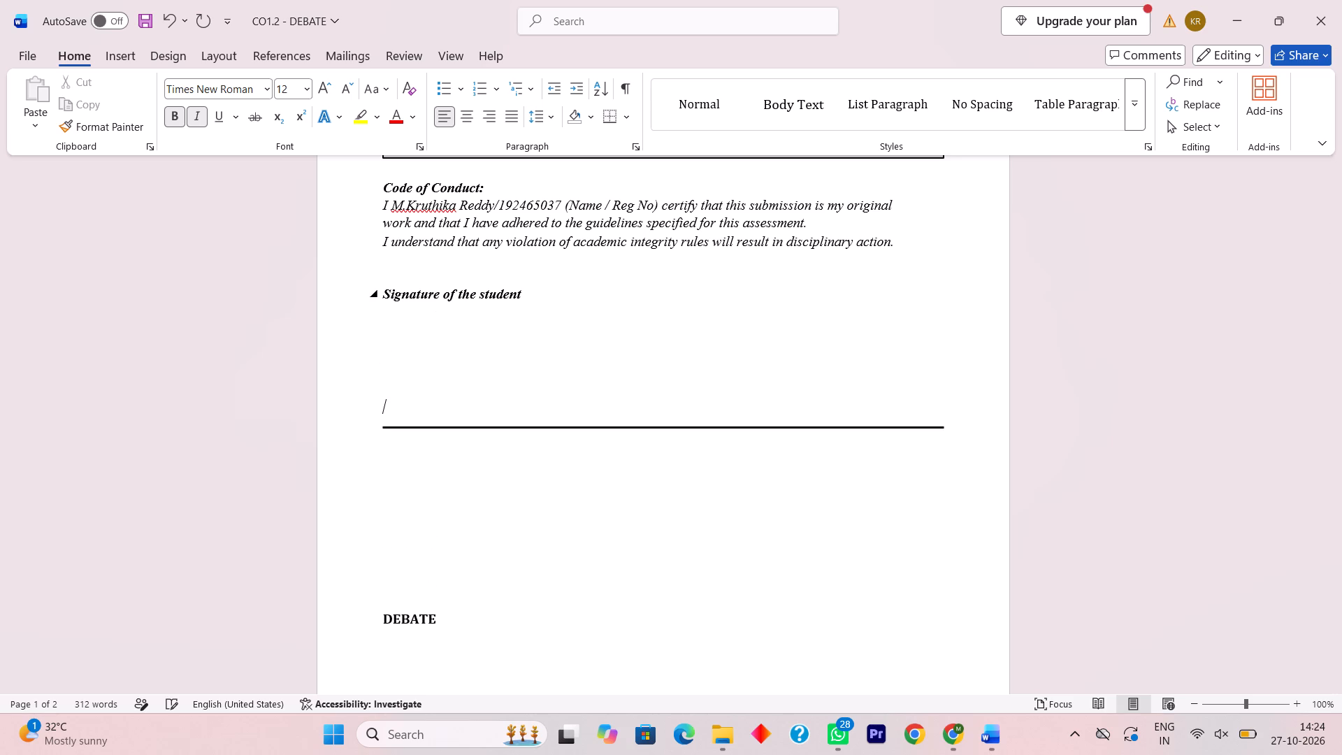
{"action": "scroll", "coordinate": [821, 296], "scroll_direction": "down", "scroll_amount": 1}
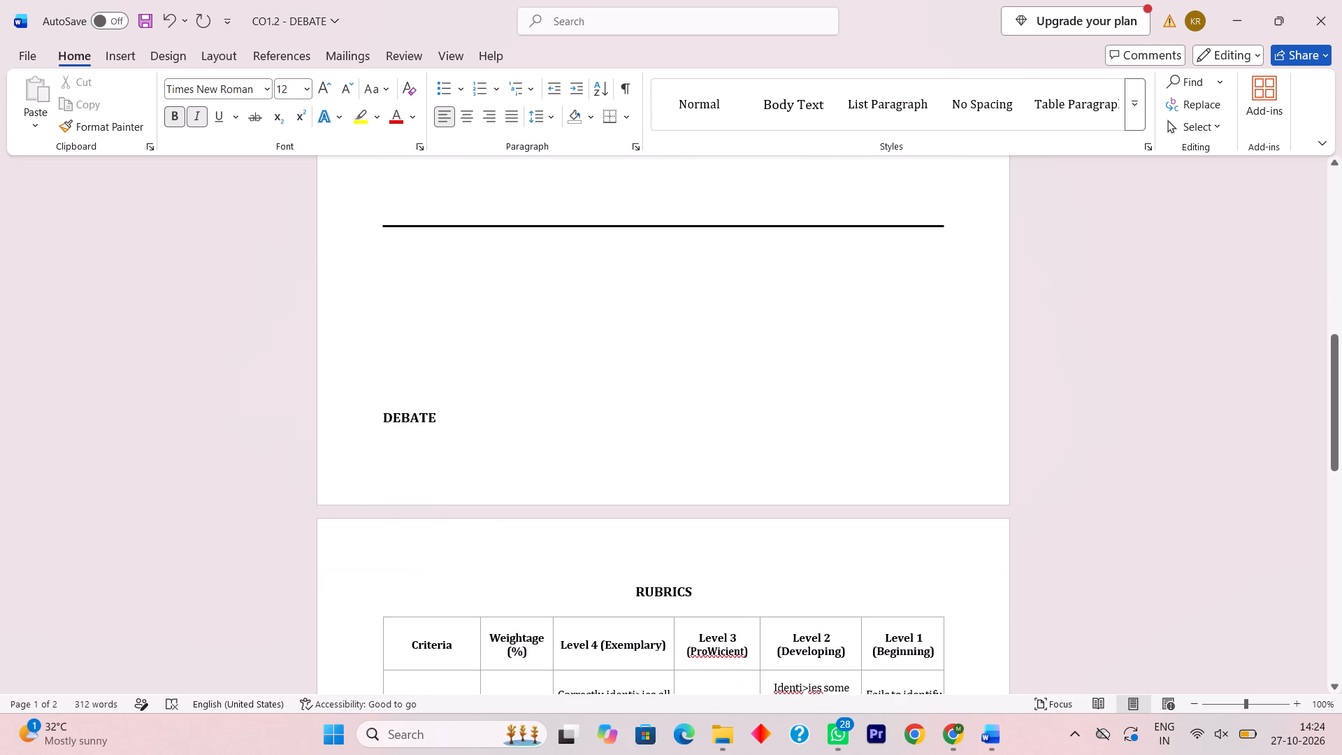
{"action": "key", "text": "Return"}
{"action": "key", "text": "Return"}
{"action": "key", "text": "Return"}
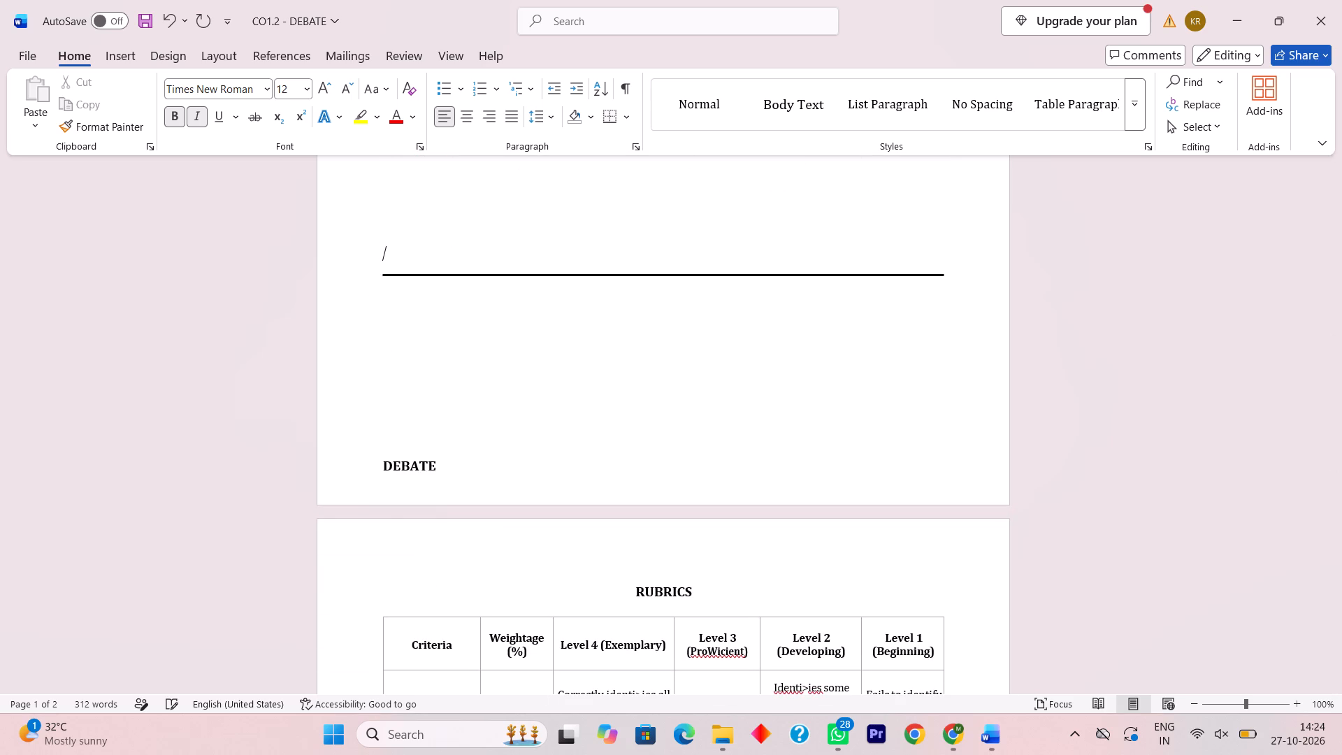
{"action": "key", "text": "Return"}
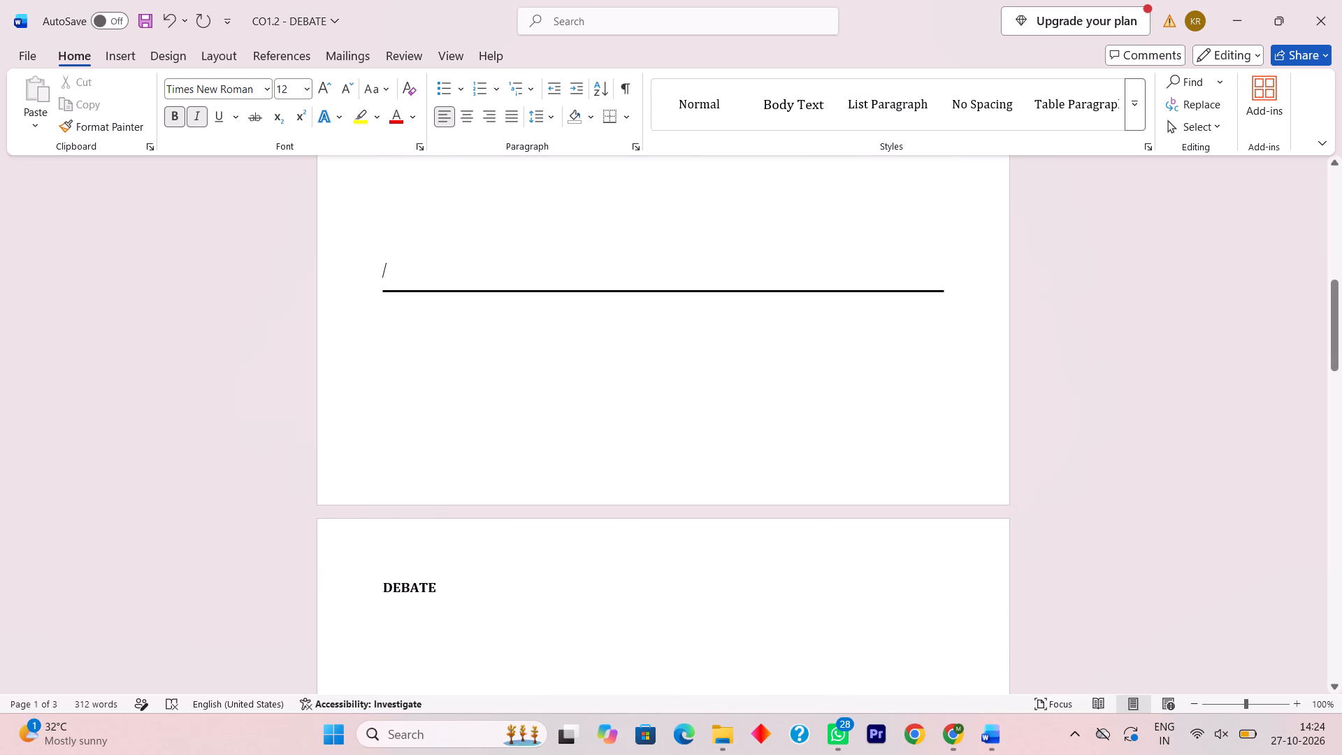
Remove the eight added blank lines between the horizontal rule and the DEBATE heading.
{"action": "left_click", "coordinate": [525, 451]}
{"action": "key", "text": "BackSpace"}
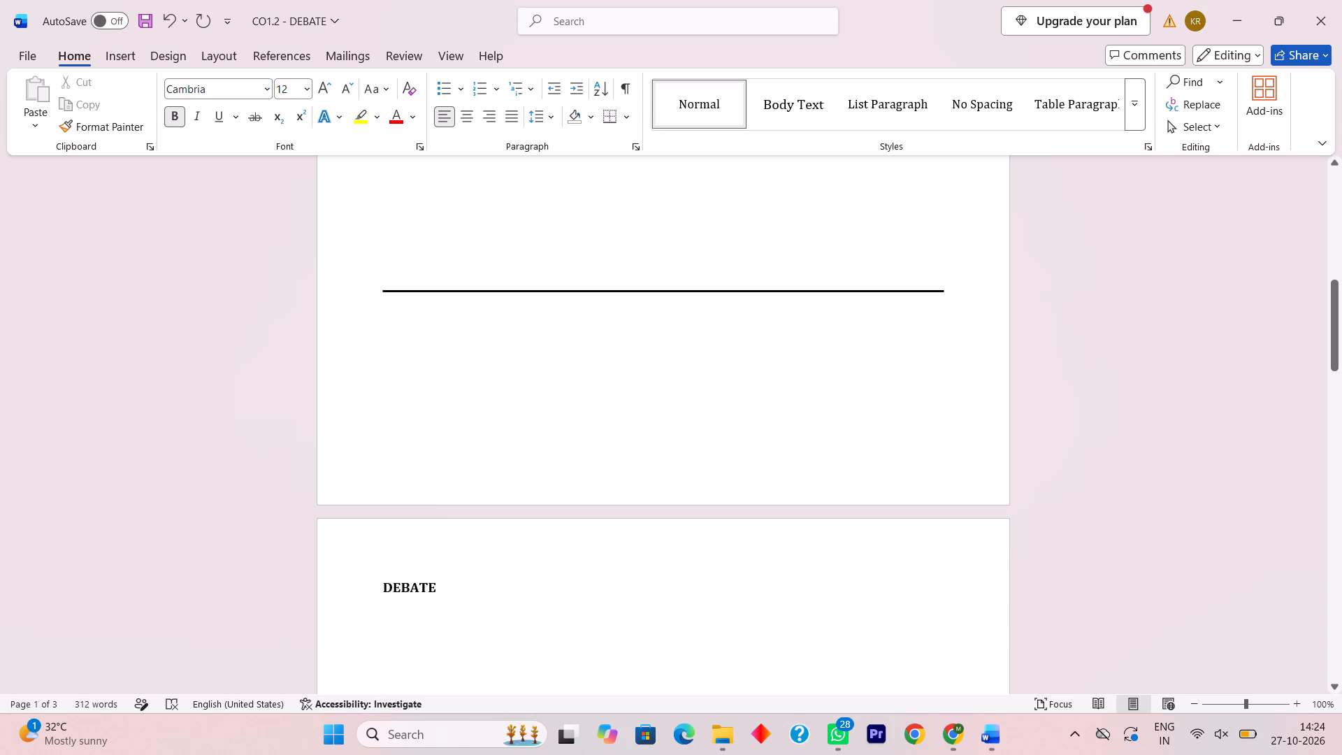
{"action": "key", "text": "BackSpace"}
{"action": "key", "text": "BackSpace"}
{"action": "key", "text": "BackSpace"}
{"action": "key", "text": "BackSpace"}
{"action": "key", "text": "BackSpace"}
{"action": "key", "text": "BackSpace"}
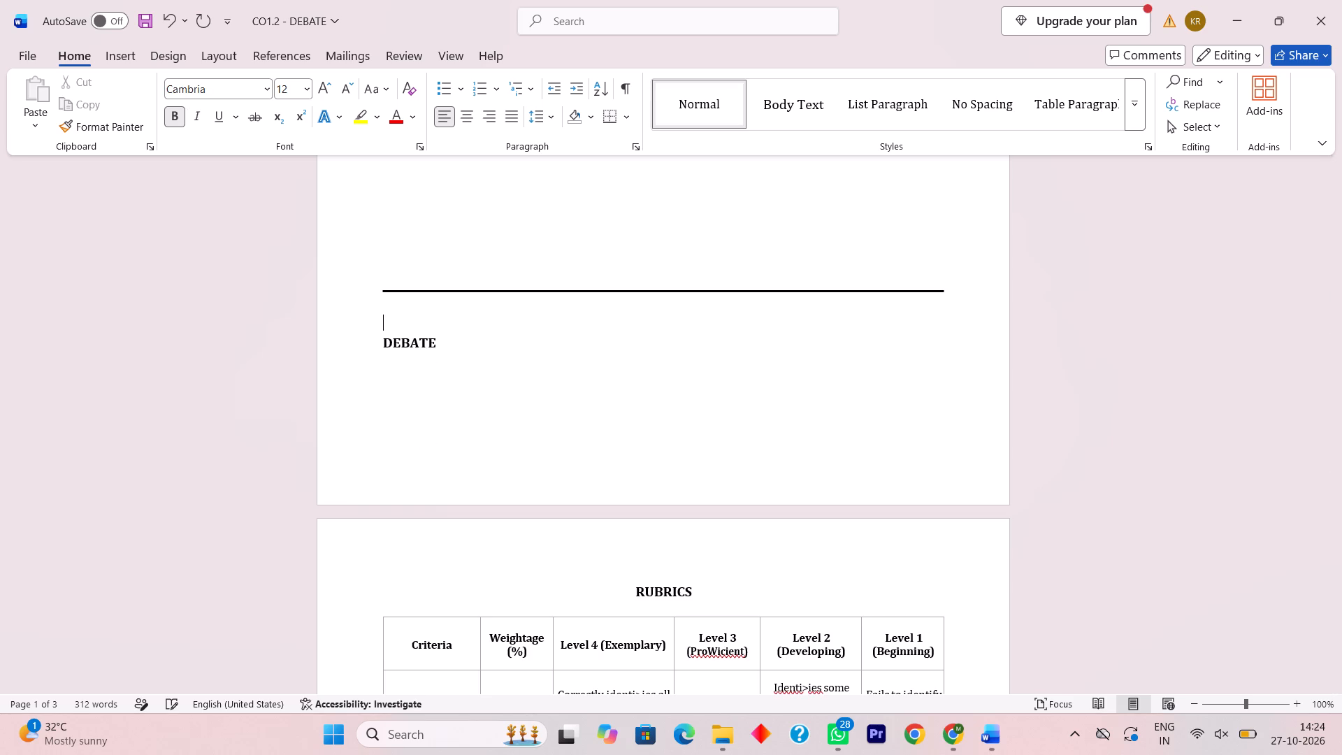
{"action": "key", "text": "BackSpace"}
Add blank lines above the horizontal rule until the rule and the DEBATE heading move to the second page.
{"action": "key", "text": "Up"}
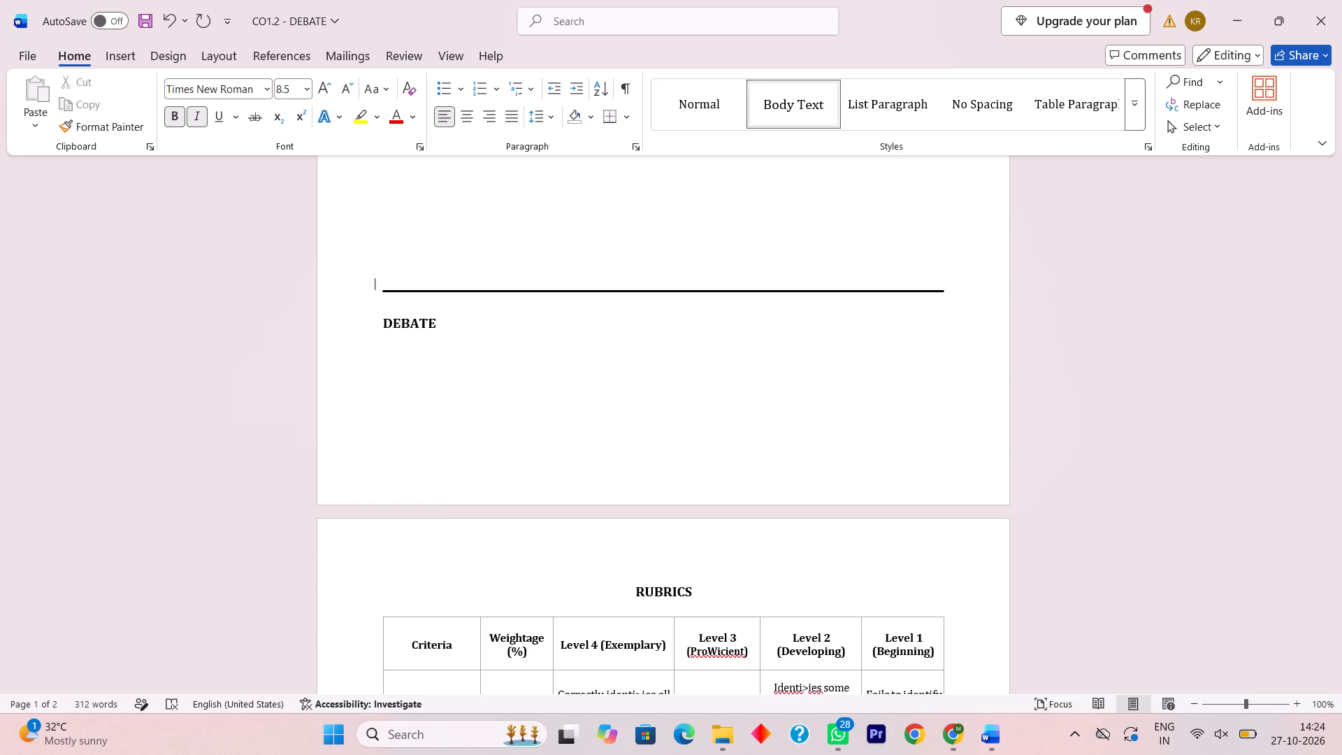
{"action": "key", "text": "Up"}
{"action": "key", "text": "Return"}
{"action": "key", "text": "Return"}
{"action": "key", "text": "Return"}
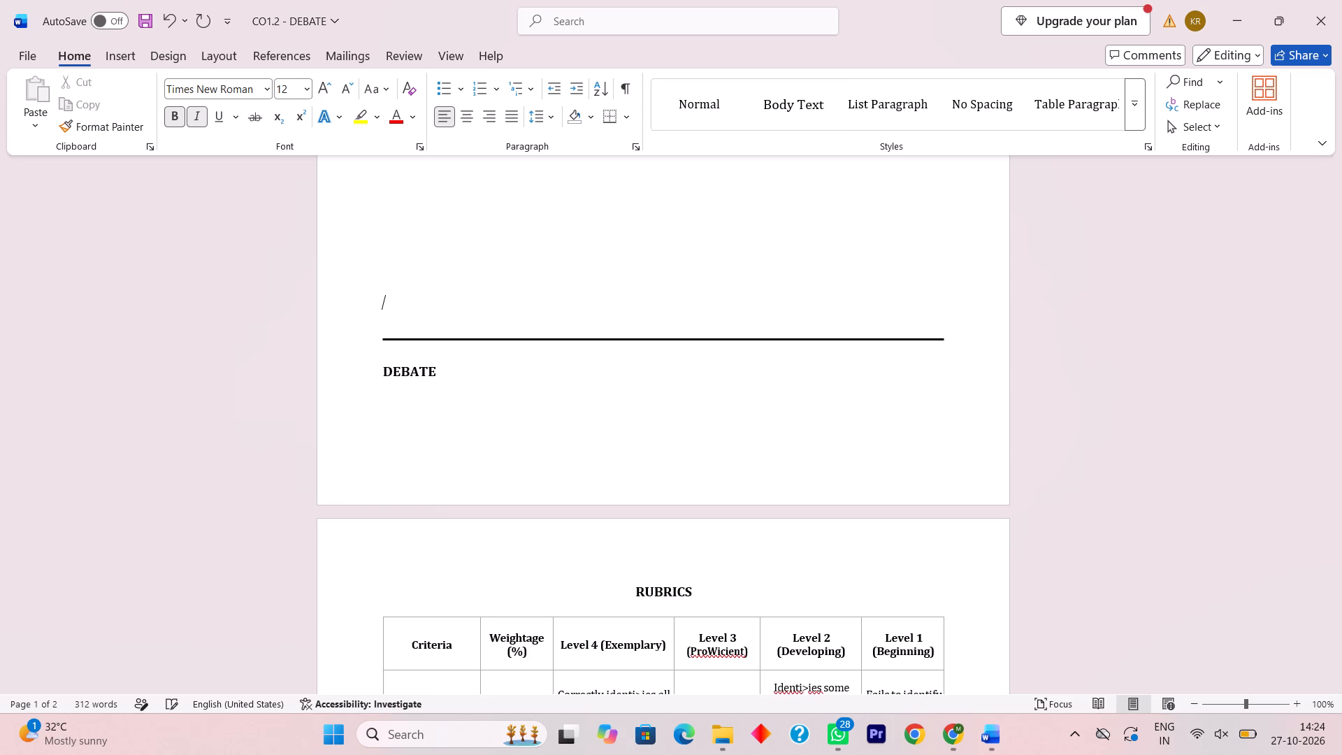
{"action": "key", "text": "Return"}
{"action": "key", "text": "Return"}
{"action": "key", "text": "Return"}
{"action": "key", "text": "Return"}
{"action": "key", "text": "Return"}
{"action": "key", "text": "Return"}
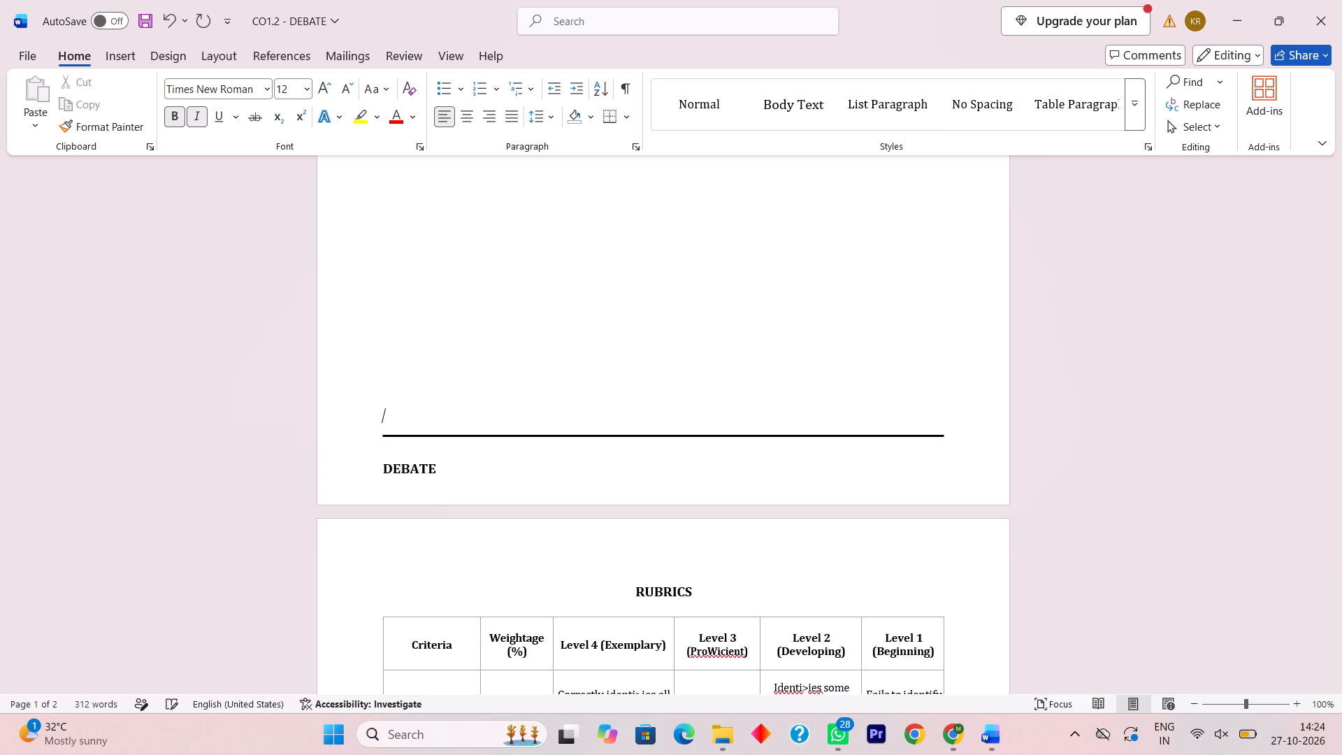
{"action": "key", "text": "Return"}
{"action": "key", "text": "Return"}
{"action": "key", "text": "Return"}
{"action": "key", "text": "Return"}
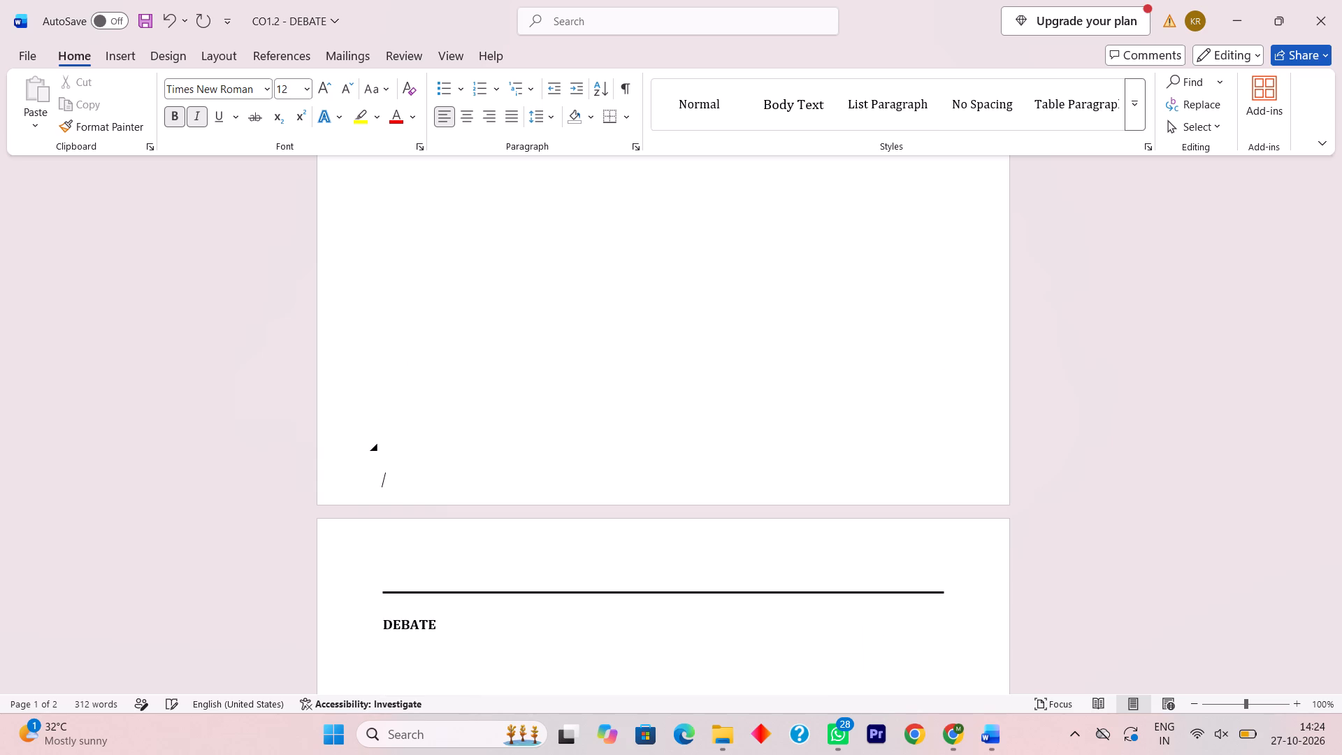
Insert two blank lines between the horizontal rule and the DEBATE heading on the second page.
{"action": "key", "text": "Down"}
{"action": "key", "text": "Up"}
{"action": "key", "text": "Up"}
{"action": "key", "text": "Down"}
{"action": "key", "text": "Down"}
{"action": "key", "text": "Down"}
{"action": "key", "text": "Return"}
{"action": "key", "text": "Return"}
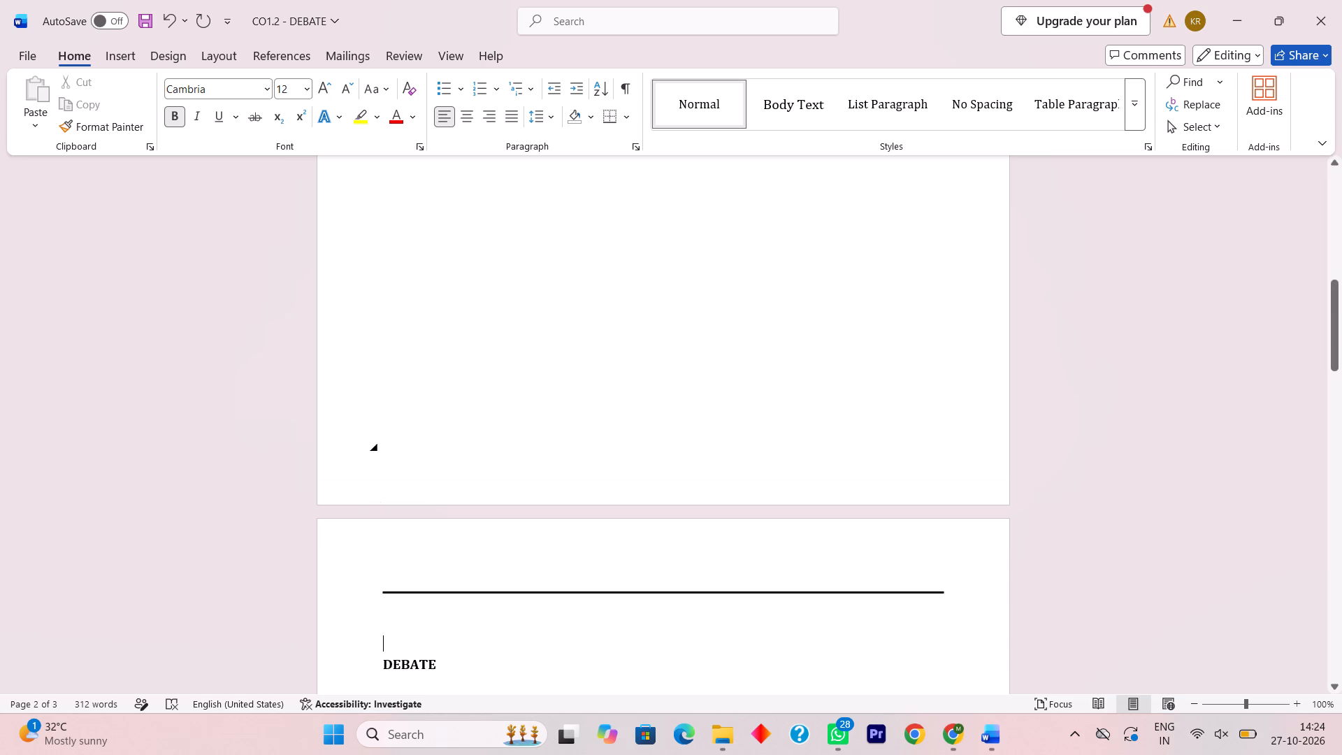
Select the DEBATE heading on the second page.
{"action": "scroll", "coordinate": [546, 447], "scroll_direction": "down", "scroll_amount": 3}
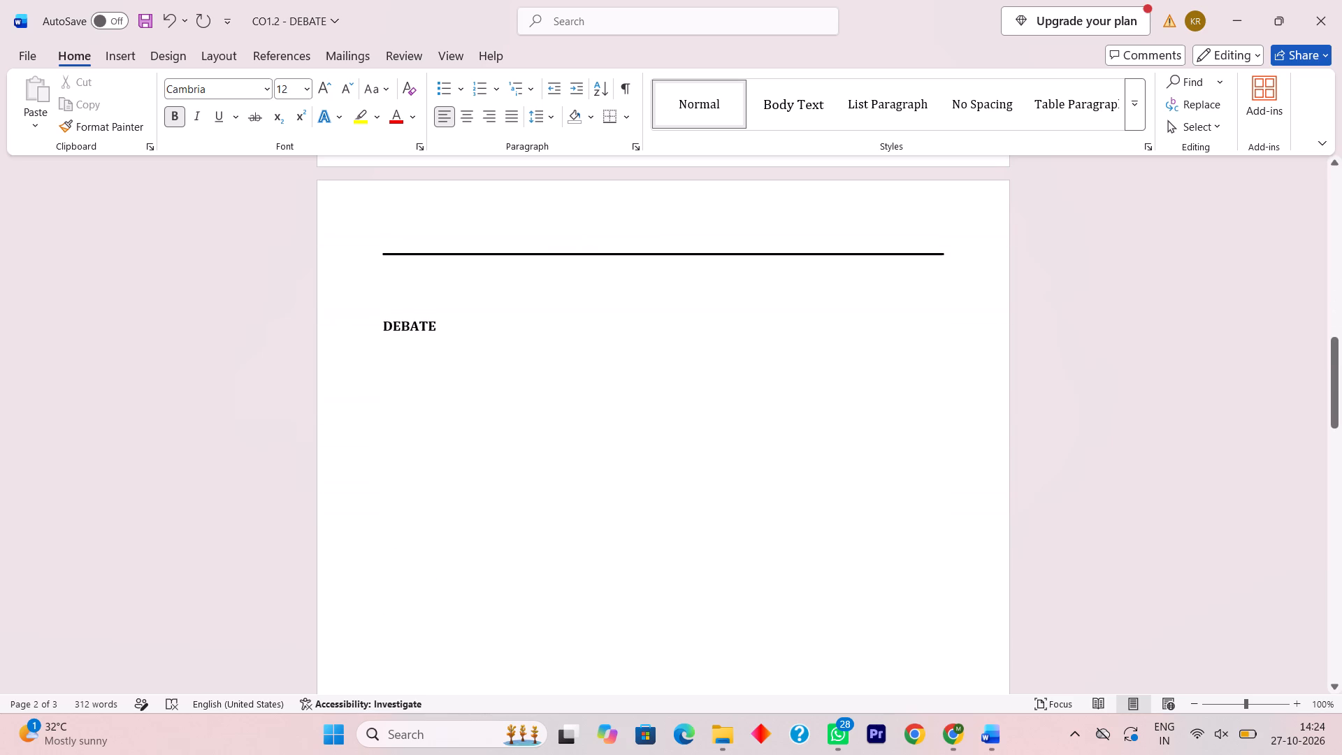
{"action": "left_click_drag", "start_coordinate": [379, 326], "coordinate": [455, 332]}
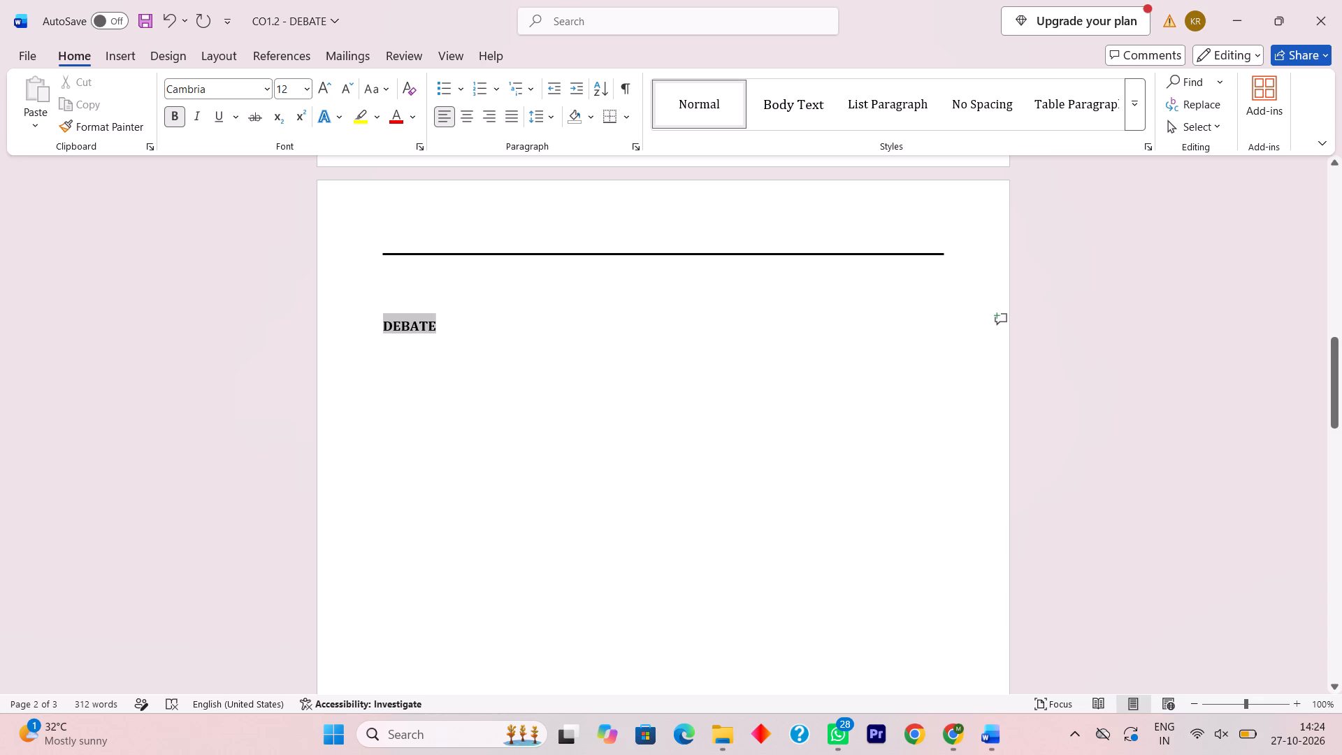
{"action": "left_click_drag", "start_coordinate": [455, 332], "coordinate": [463, 329]}
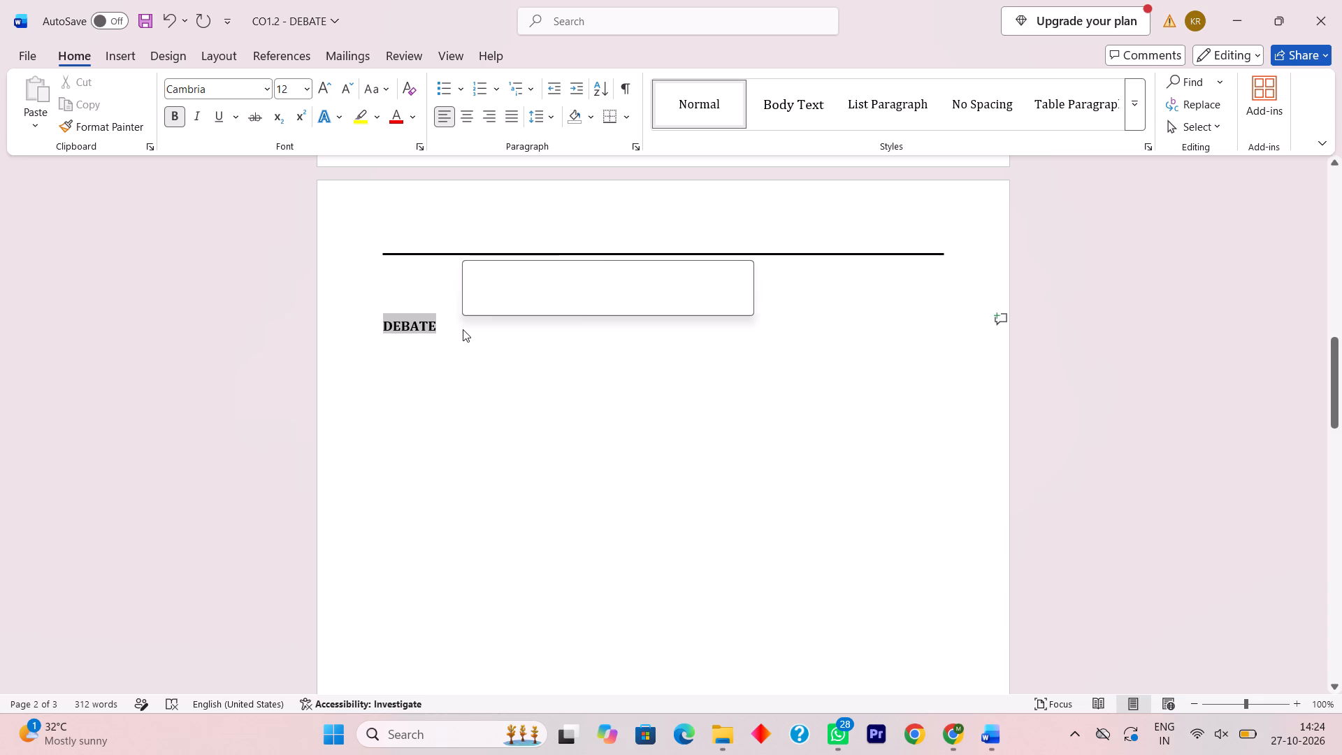
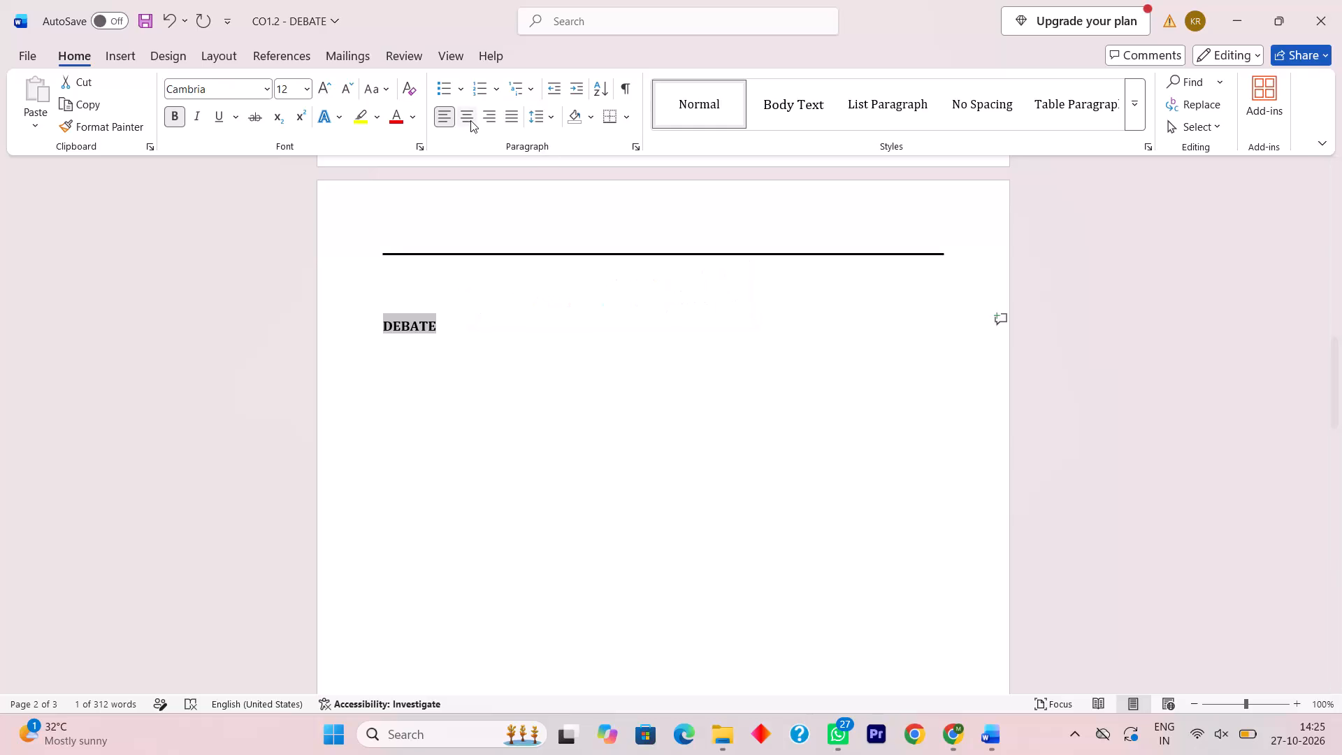
Center the selected DEBATE heading and format it in Times New Roman at size 18.
{"action": "left_click", "coordinate": [470, 119]}
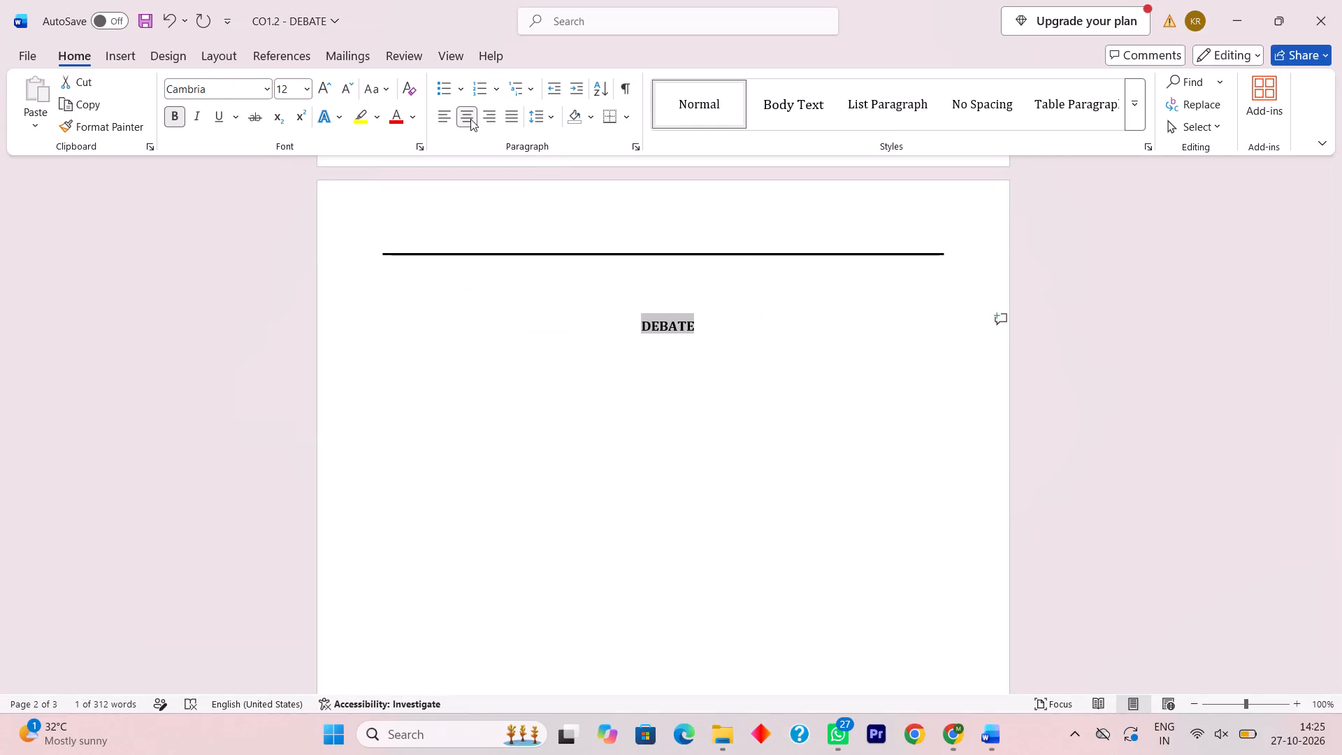
{"action": "left_click", "coordinate": [208, 85]}
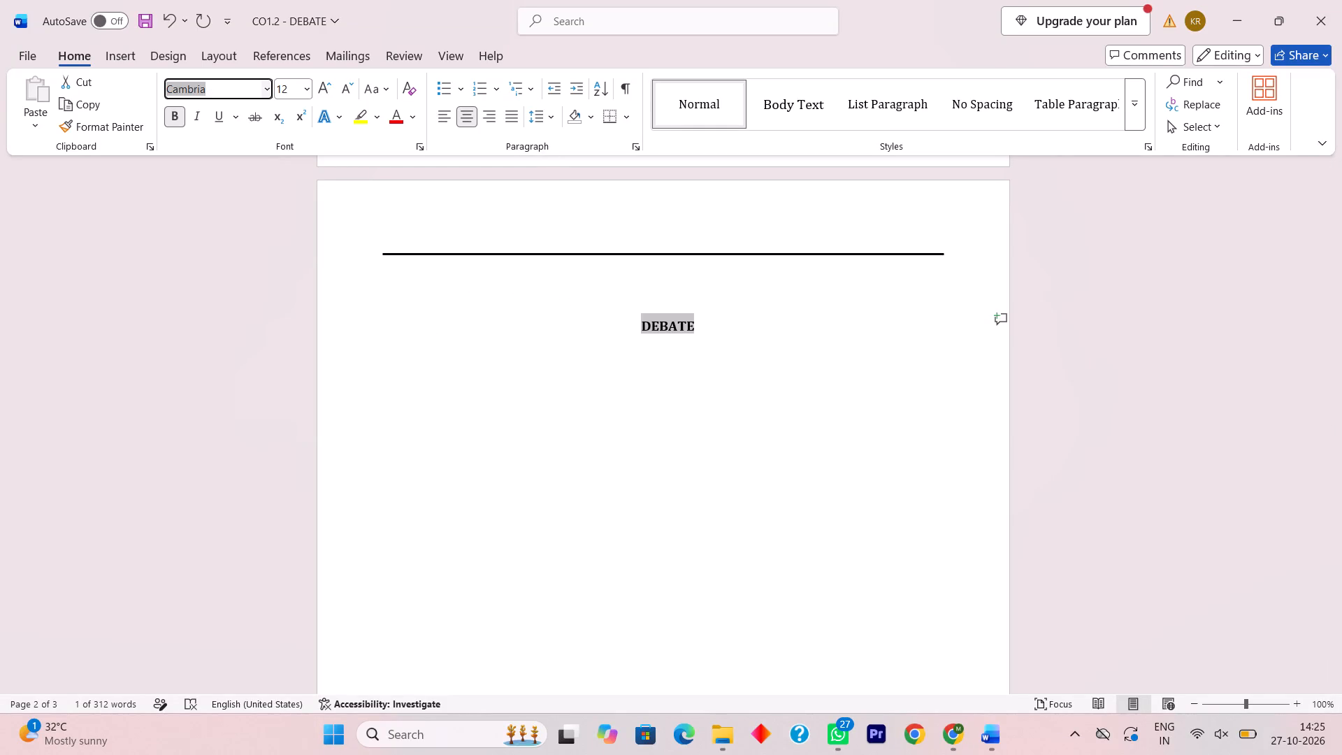
{"action": "type", "text": "tim"}
{"action": "key", "text": "Return"}
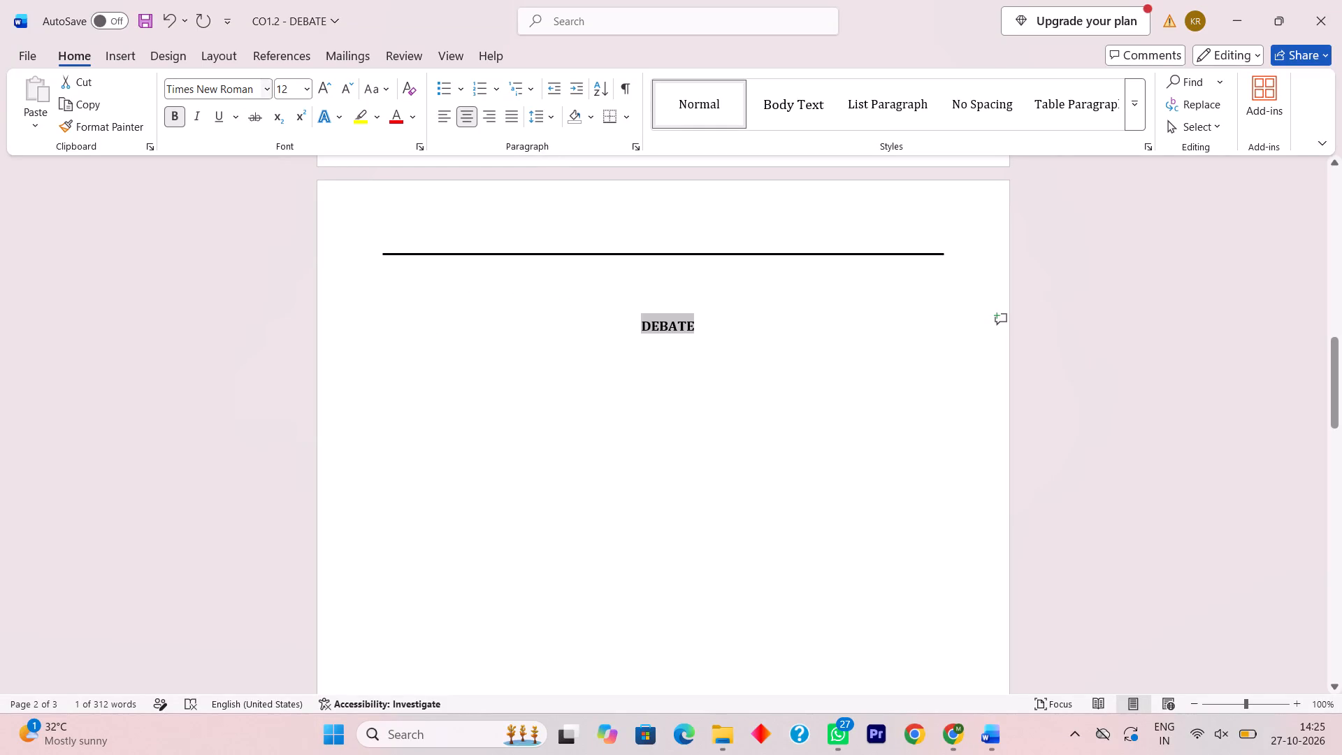
{"action": "key", "text": "ctrl+shift+period"}
{"action": "key", "text": "ctrl+shift+period"}
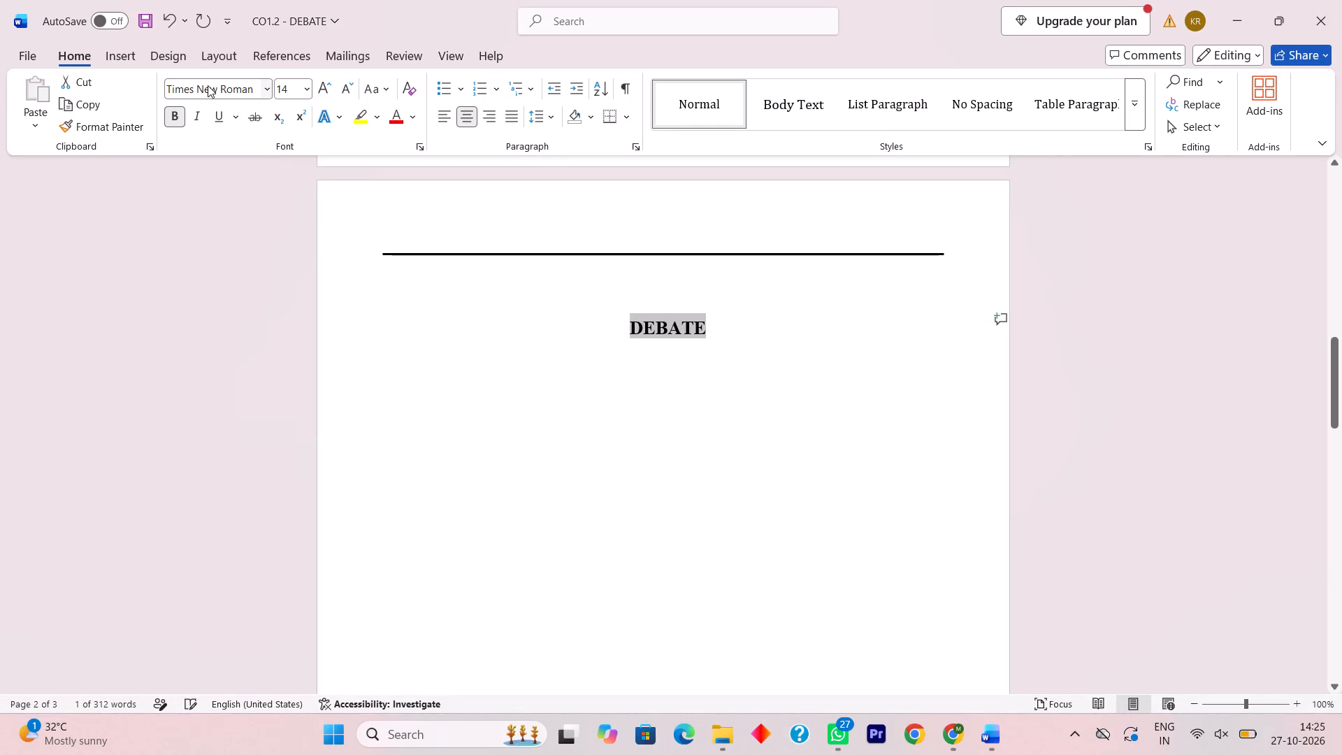
{"action": "key", "text": "ctrl+shift+period"}
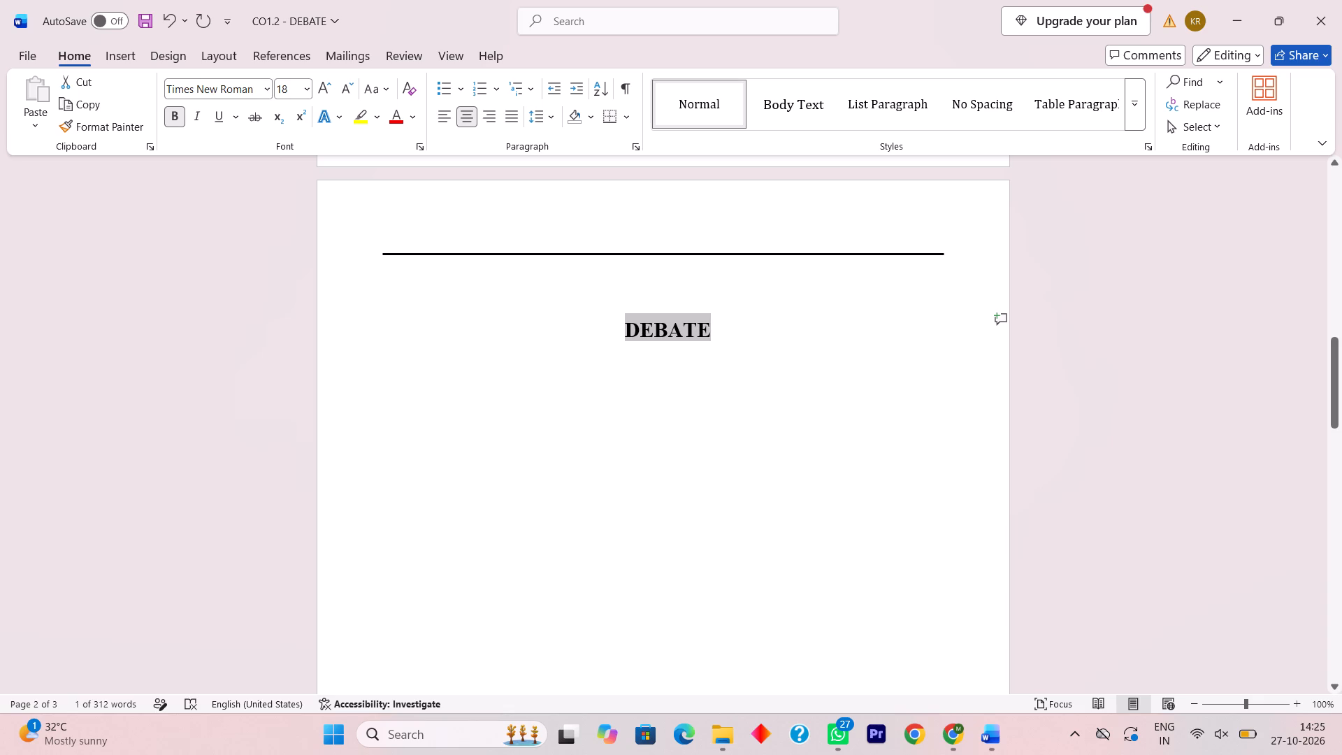
{"action": "left_click", "coordinate": [686, 322]}
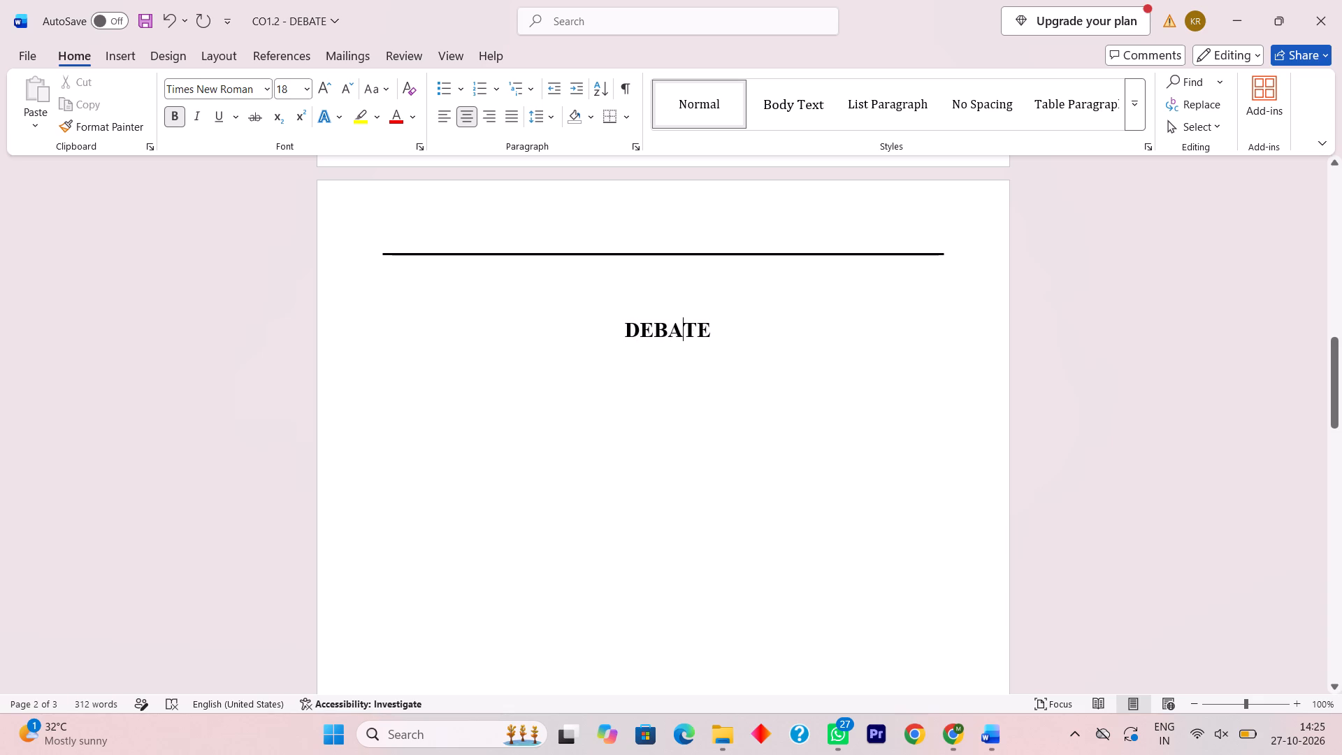
Reduce the gap between the horizontal rule and the DEBATE heading by one blank line.
{"action": "left_click", "coordinate": [668, 296]}
{"action": "key", "text": "BackSpace"}
{"action": "key", "text": "BackSpace"}
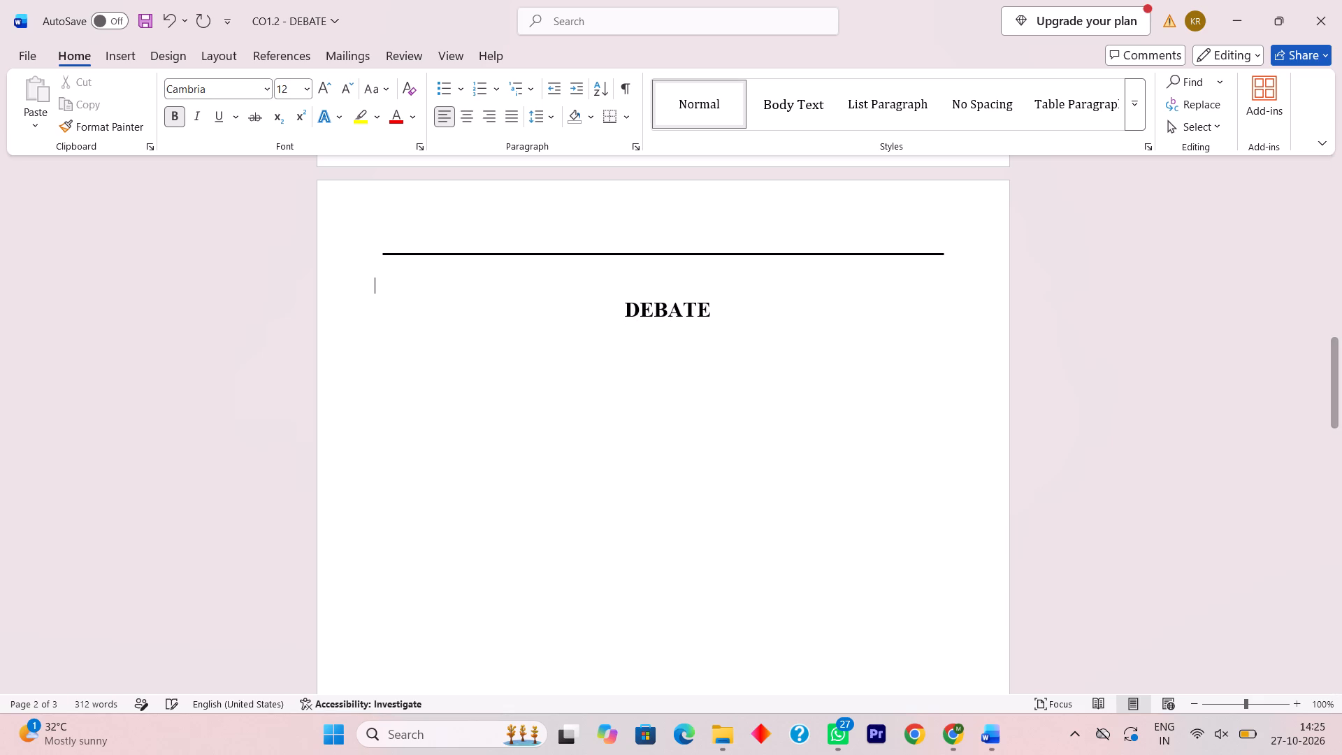
{"action": "key", "text": "BackSpace"}
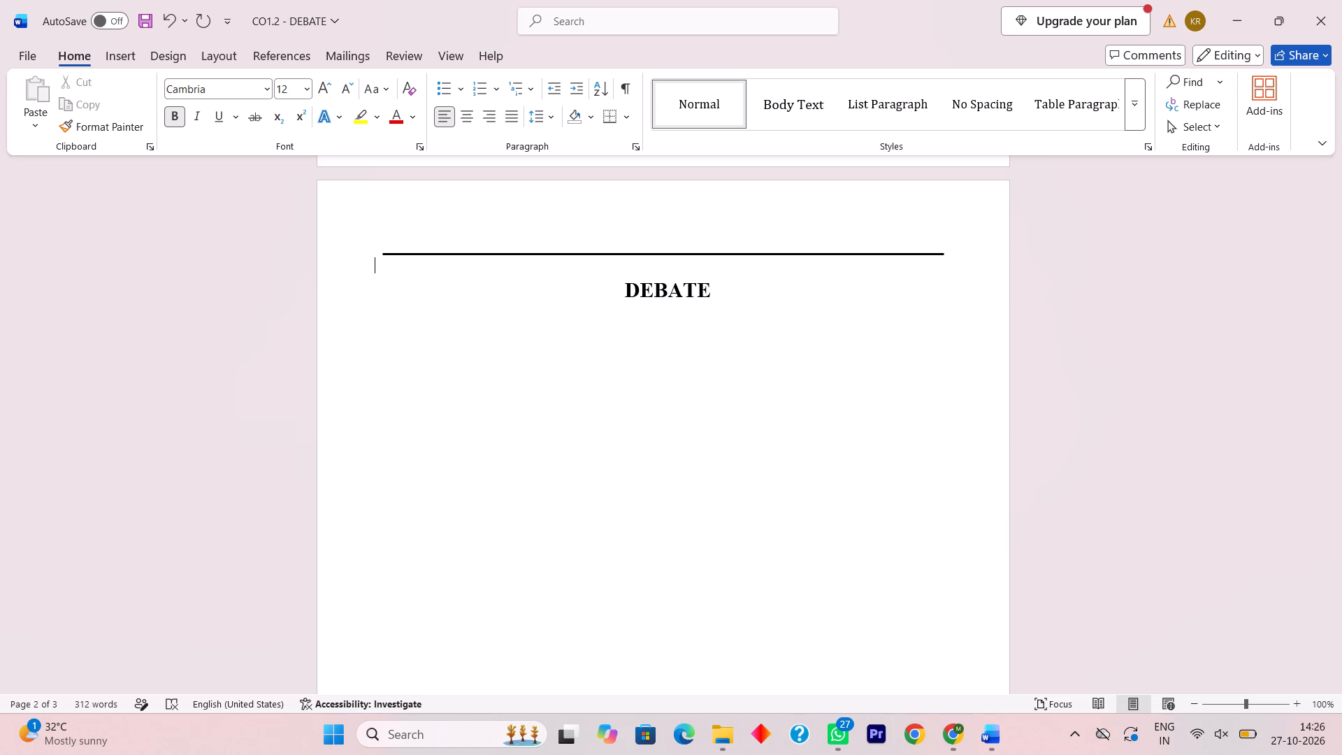
{"action": "key", "text": "Return"}
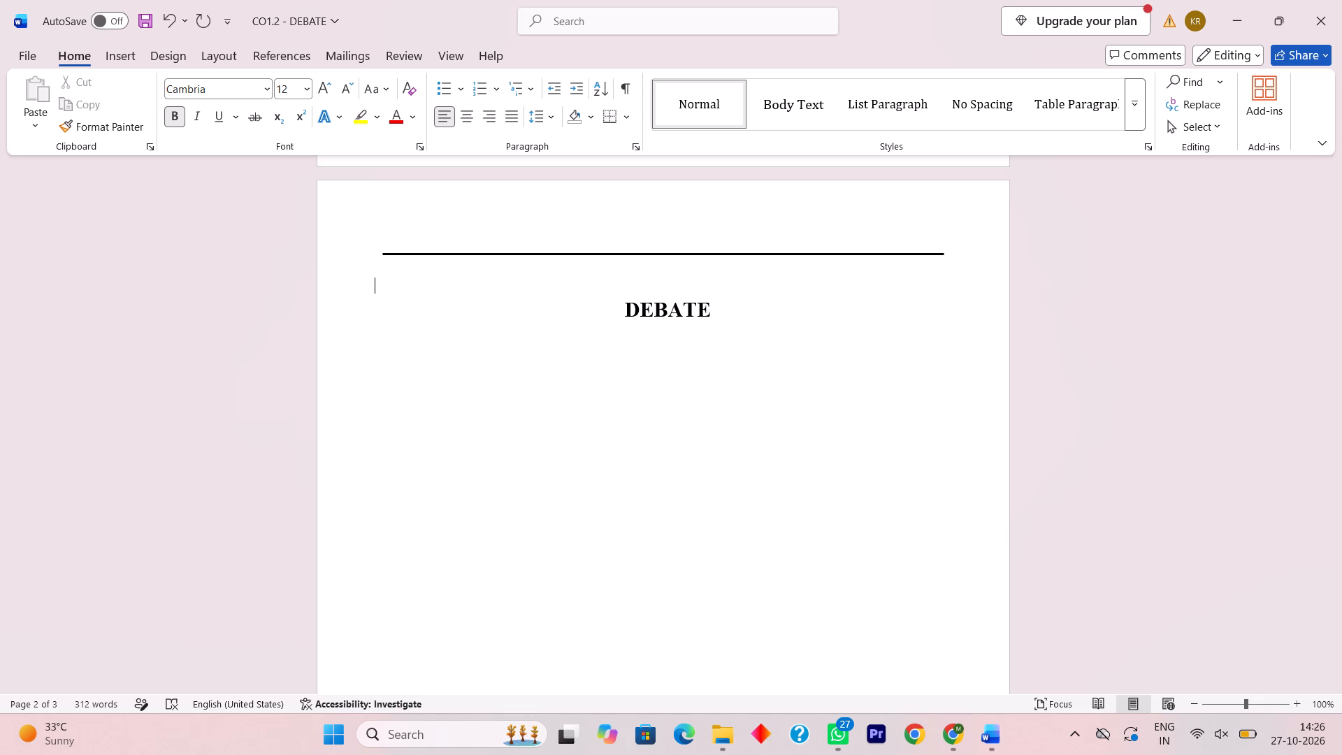
Delete blank lines above the horizontal rule until the rule and the DEBATE heading return to the first page.
{"action": "key", "text": "Up"}
{"action": "key", "text": "Up"}
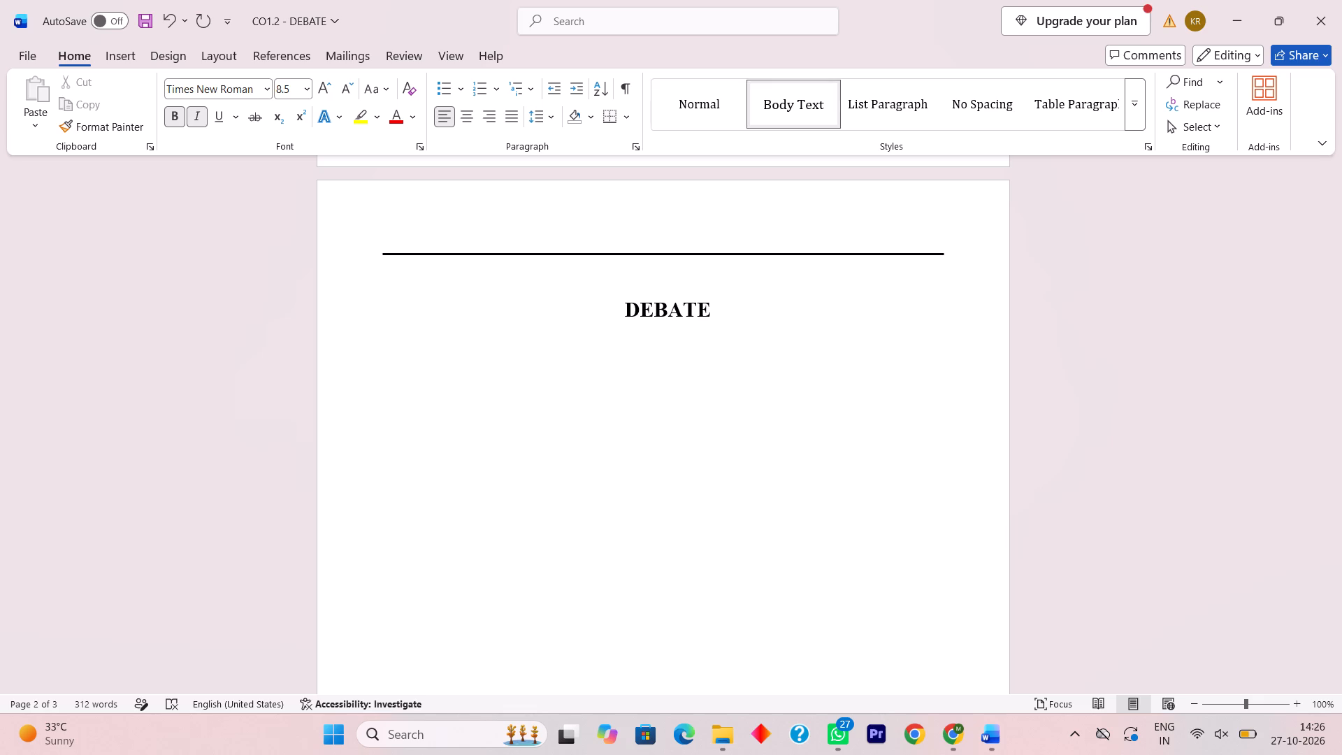
{"action": "key", "text": "Up"}
{"action": "key", "text": "BackSpace"}
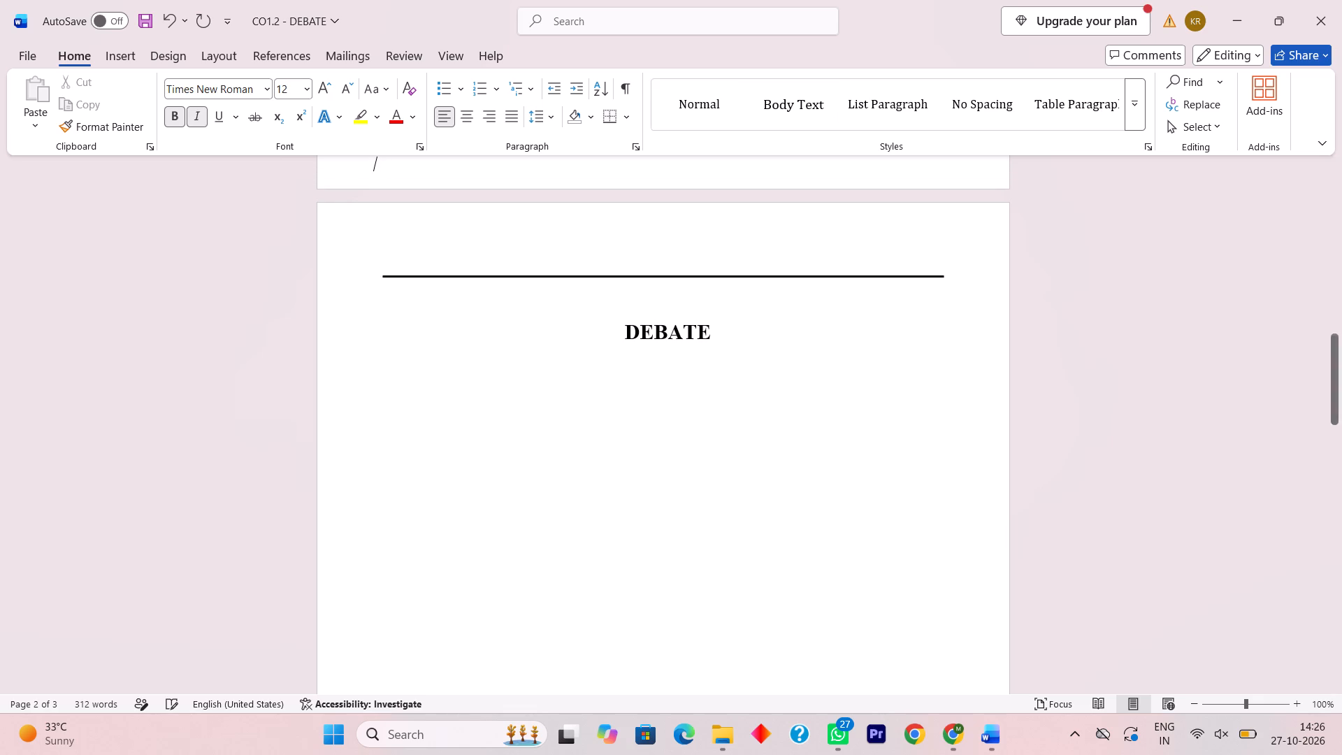
{"action": "key", "text": "BackSpace"}
{"action": "scroll", "coordinate": [668, 296], "scroll_direction": "up", "scroll_amount": 1}
{"action": "key", "text": "BackSpace"}
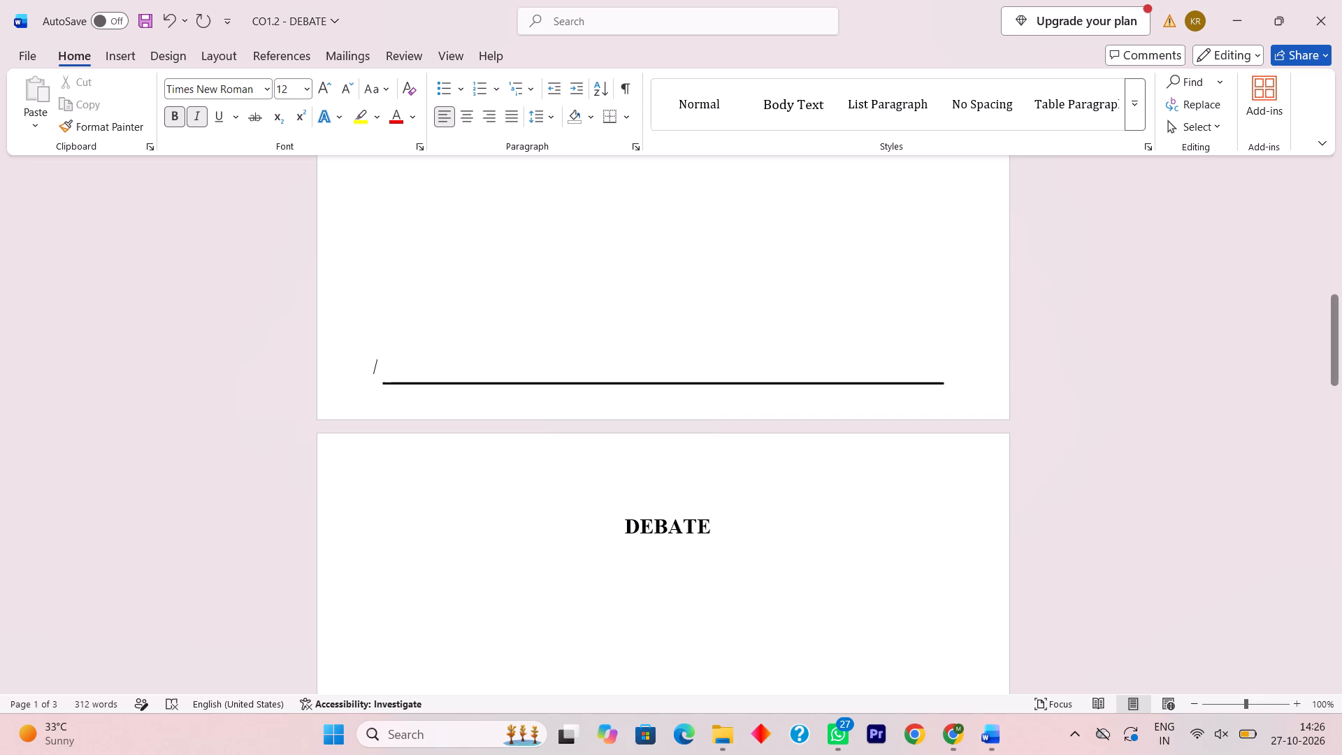
{"action": "key", "text": "BackSpace"}
{"action": "scroll", "coordinate": [668, 296], "scroll_direction": "down", "scroll_amount": 2}
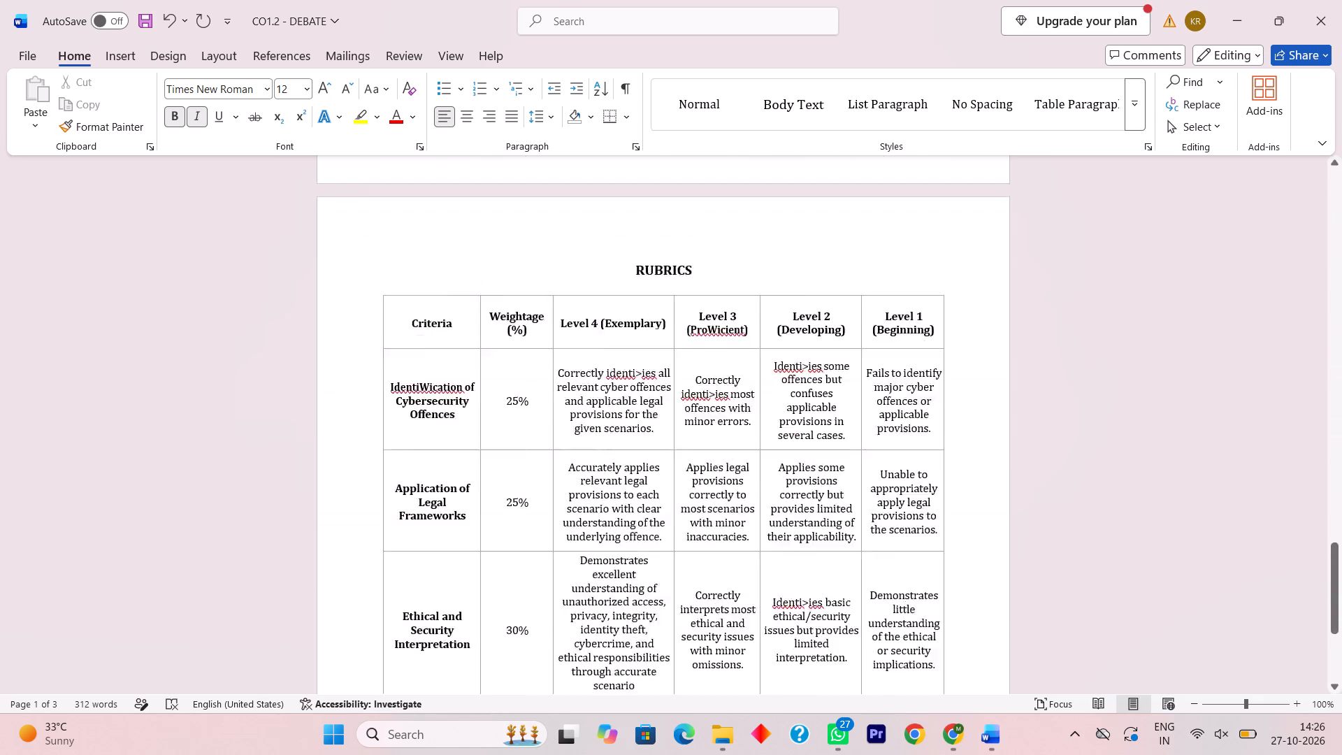
{"action": "scroll", "coordinate": [668, 296], "scroll_direction": "up", "scroll_amount": 1}
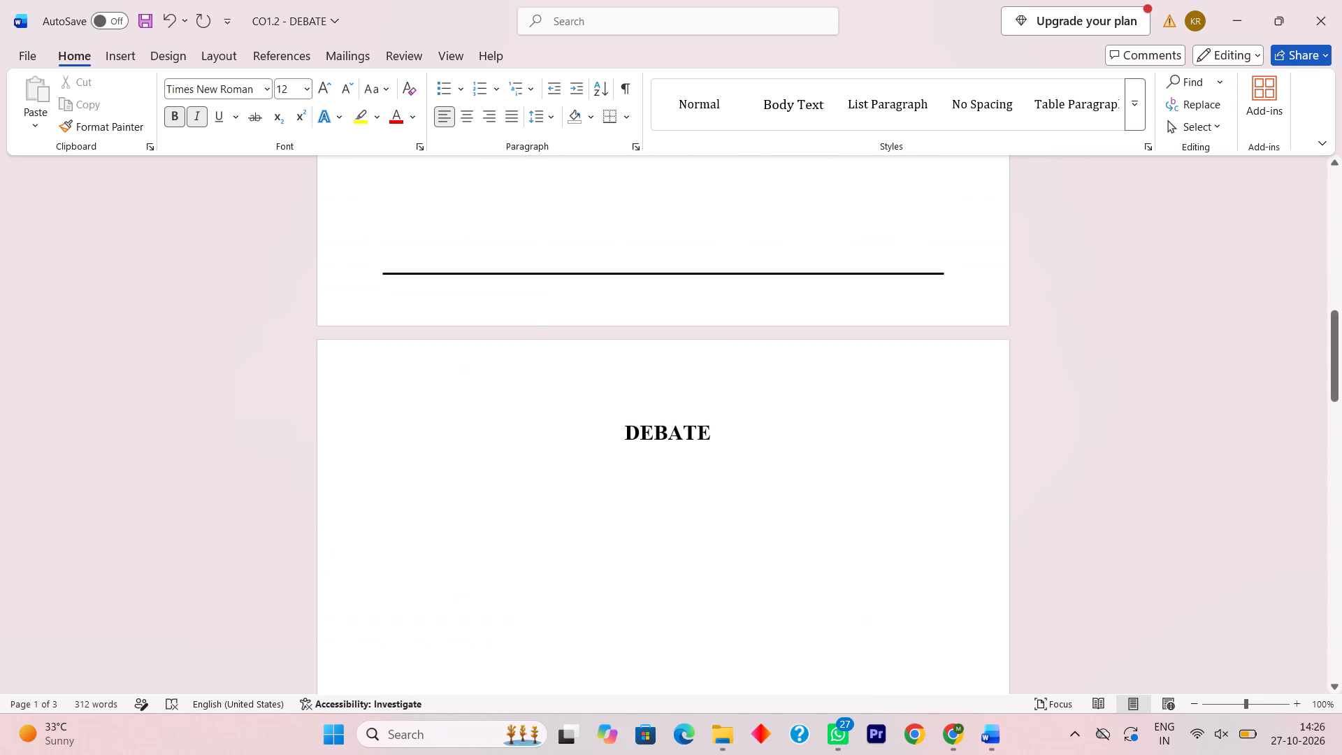
{"action": "scroll", "coordinate": [668, 296], "scroll_direction": "up", "scroll_amount": 1}
{"action": "key", "text": "BackSpace"}
{"action": "key", "text": "BackSpace"}
{"action": "key", "text": "BackSpace"}
{"action": "key", "text": "BackSpace"}
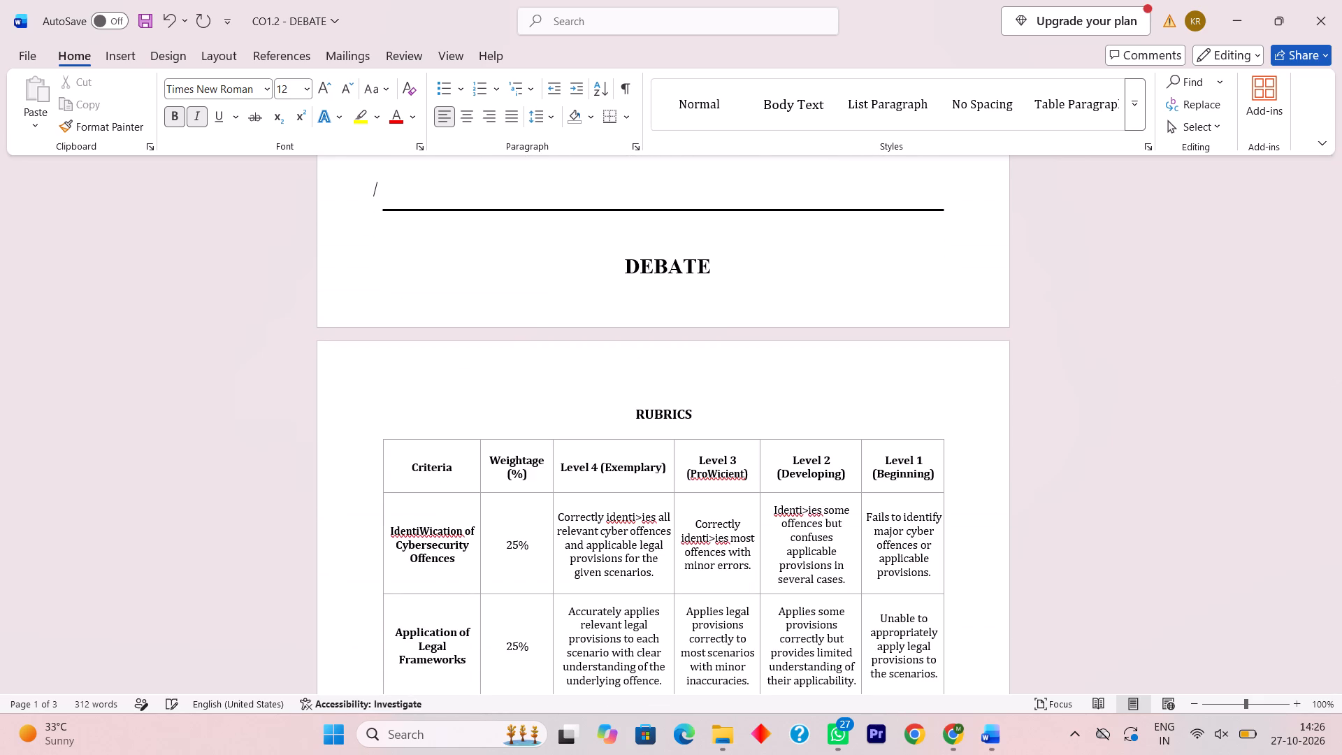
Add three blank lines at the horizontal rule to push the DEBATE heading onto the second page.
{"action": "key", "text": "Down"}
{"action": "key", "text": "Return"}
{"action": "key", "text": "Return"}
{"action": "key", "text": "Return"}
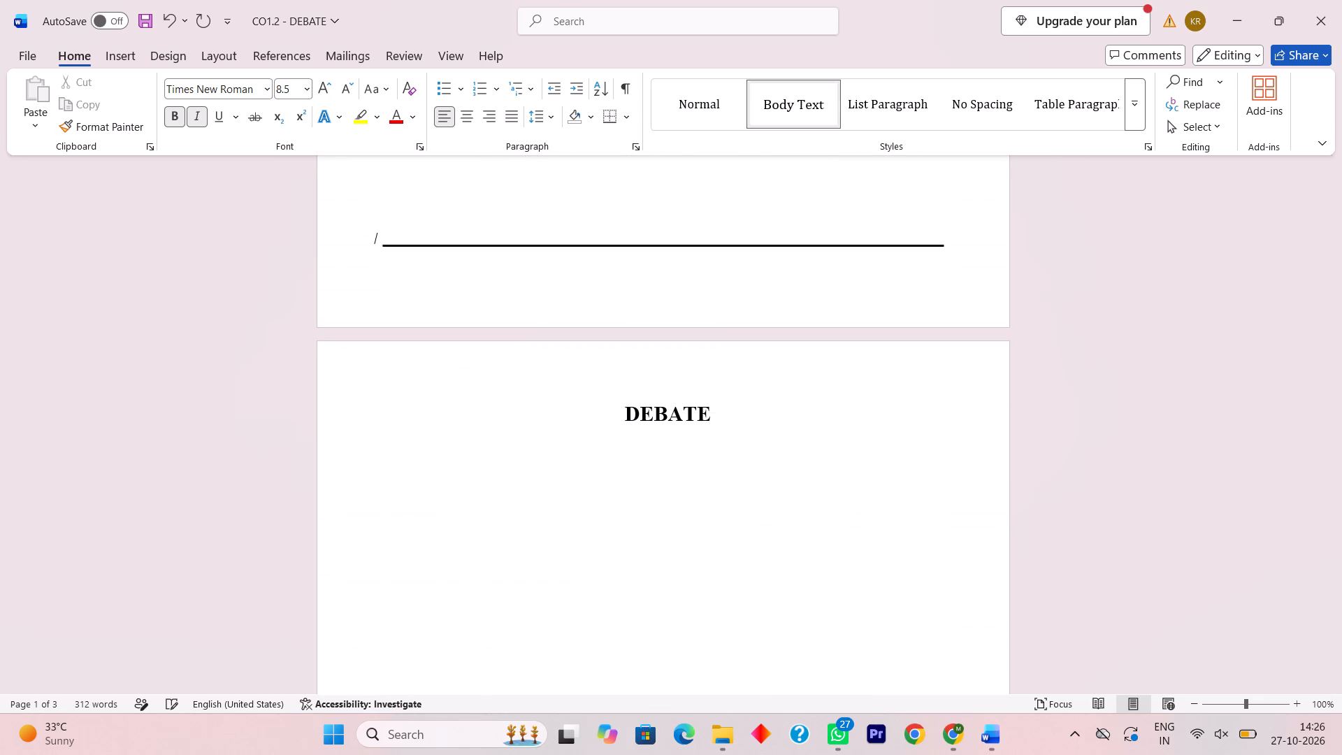
Remove the added blank lines and several more above the horizontal rule, bringing the DEBATE heading back to the first page.
{"action": "key", "text": "BackSpace"}
{"action": "key", "text": "BackSpace"}
{"action": "key", "text": "BackSpace"}
{"action": "key", "text": "BackSpace"}
{"action": "key", "text": "BackSpace"}
{"action": "key", "text": "BackSpace"}
{"action": "scroll", "coordinate": [668, 296], "scroll_direction": "up", "scroll_amount": 1}
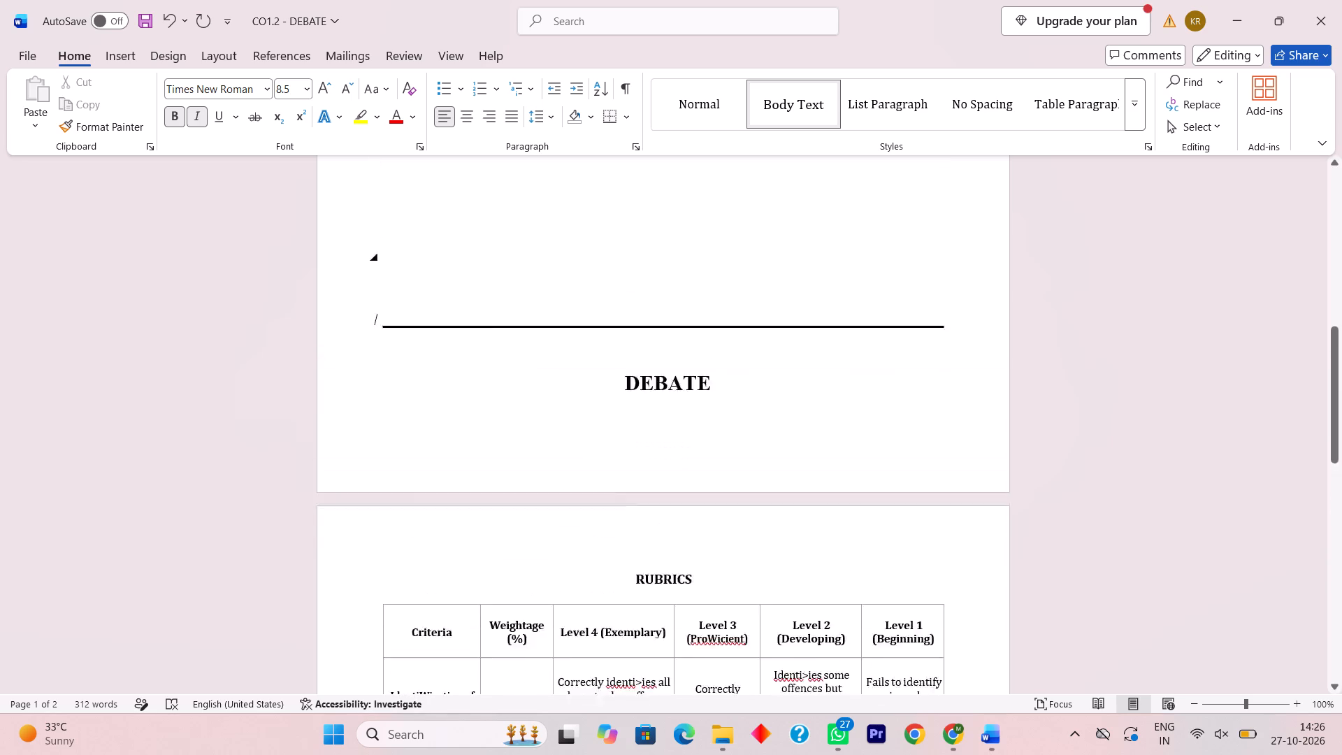
{"action": "scroll", "coordinate": [668, 296], "scroll_direction": "up", "scroll_amount": 1}
{"action": "key", "text": "BackSpace"}
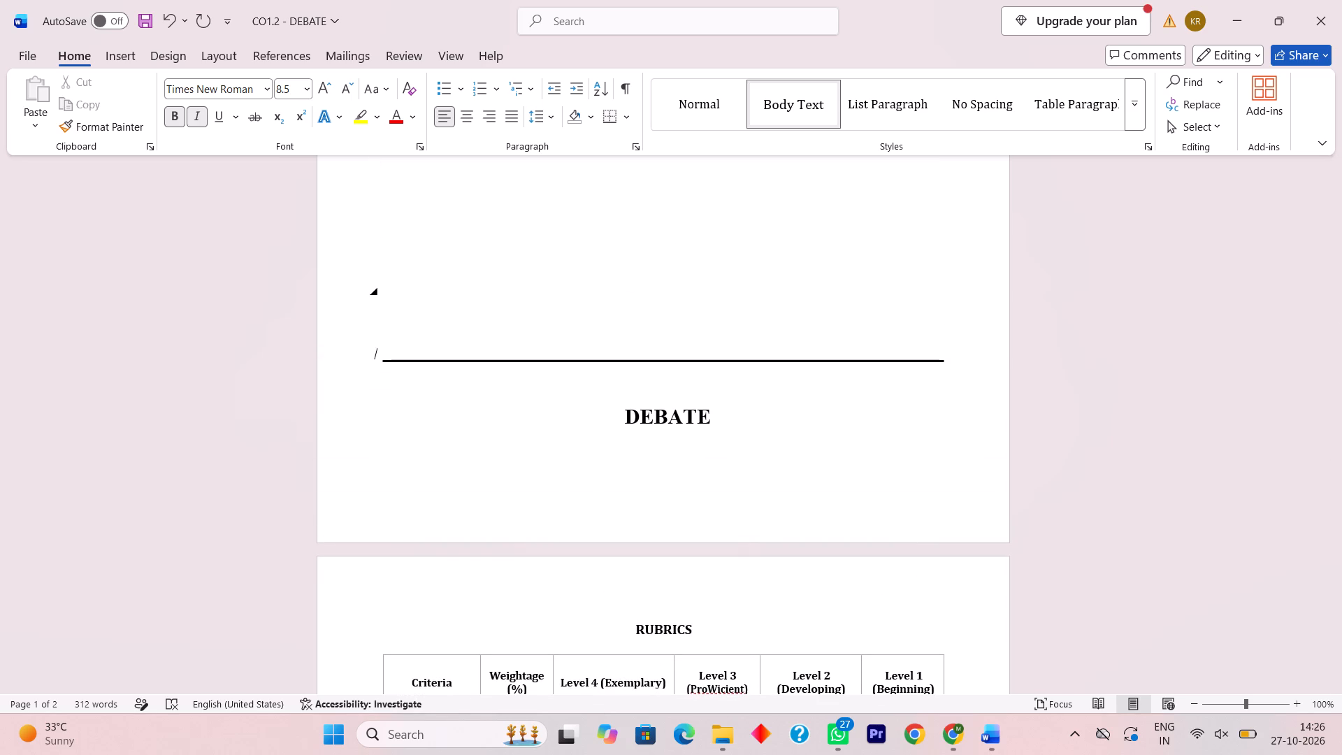
Insert blank lines between the horizontal rule and the DEBATE heading until only the heading moves to the second page.
{"action": "key", "text": "Down"}
{"action": "key", "text": "Down"}
{"action": "key", "text": "Return"}
{"action": "key", "text": "Return"}
{"action": "key", "text": "Return"}
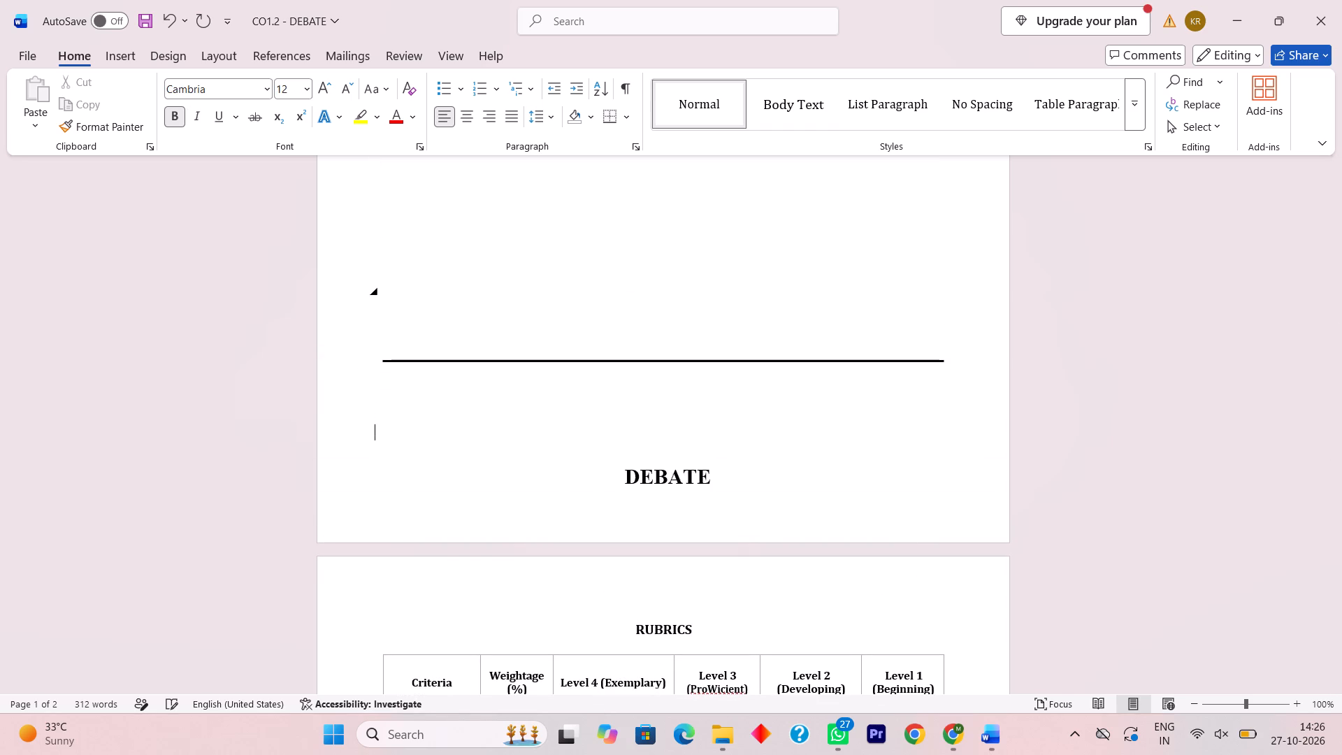
{"action": "key", "text": "Return"}
{"action": "key", "text": "Return"}
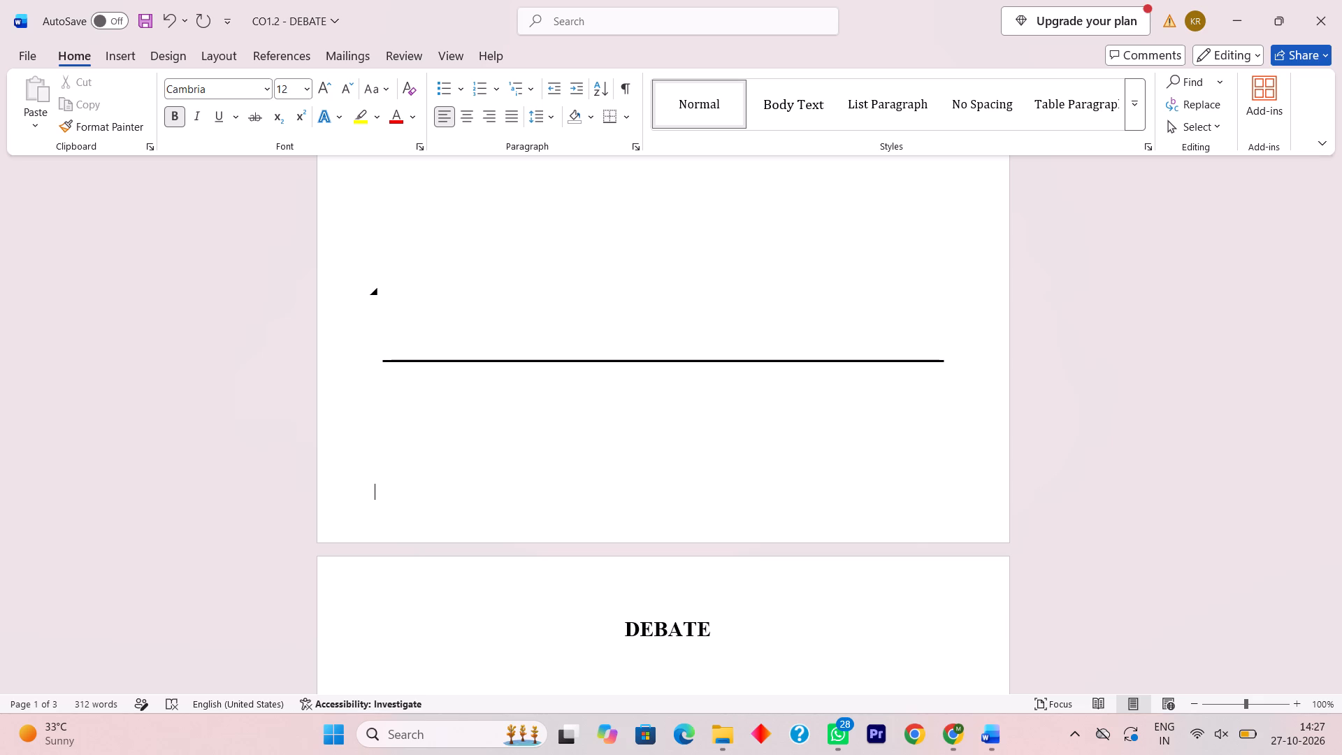
Add six blank lines above the horizontal rule to lower it towards the bottom of the first page.
{"action": "key", "text": "Up"}
{"action": "key", "text": "Up"}
{"action": "key", "text": "Up"}
{"action": "key", "text": "Up"}
{"action": "key", "text": "Up"}
{"action": "key", "text": "Up"}
{"action": "key", "text": "Up"}
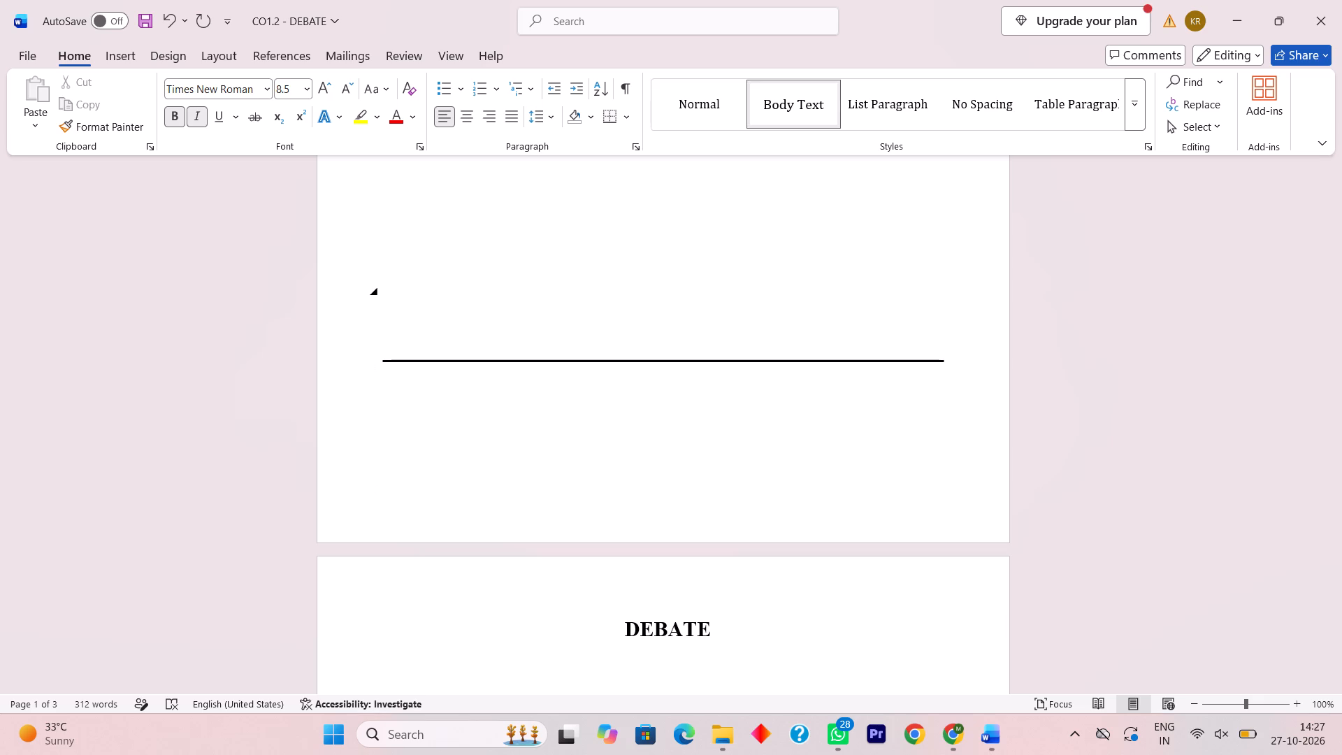
{"action": "key", "text": "Up"}
{"action": "key", "text": "Return"}
{"action": "key", "text": "Return"}
{"action": "key", "text": "Return"}
{"action": "key", "text": "Return"}
{"action": "key", "text": "Return"}
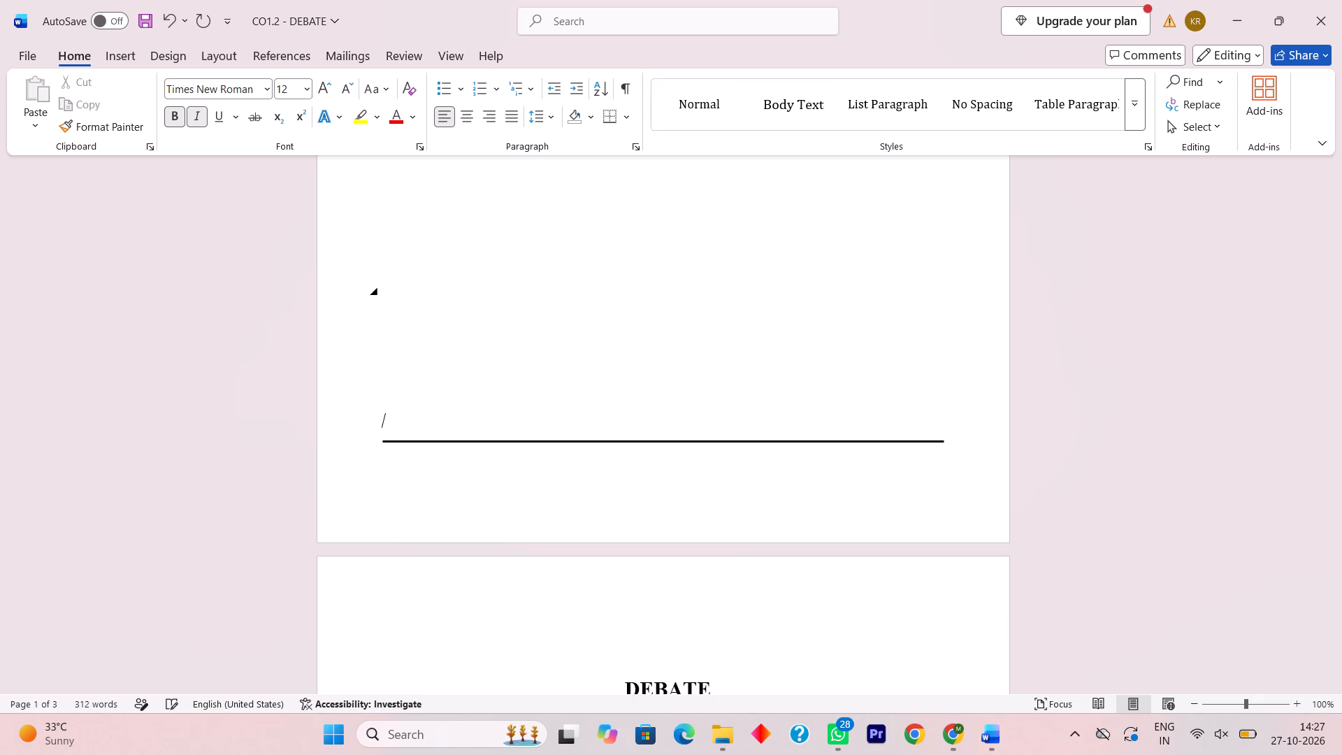
{"action": "key", "text": "Return"}
Delete the extra blank lines above the DEBATE heading so it sits at the start of the second page.
{"action": "key", "text": "Down"}
{"action": "key", "text": "Down"}
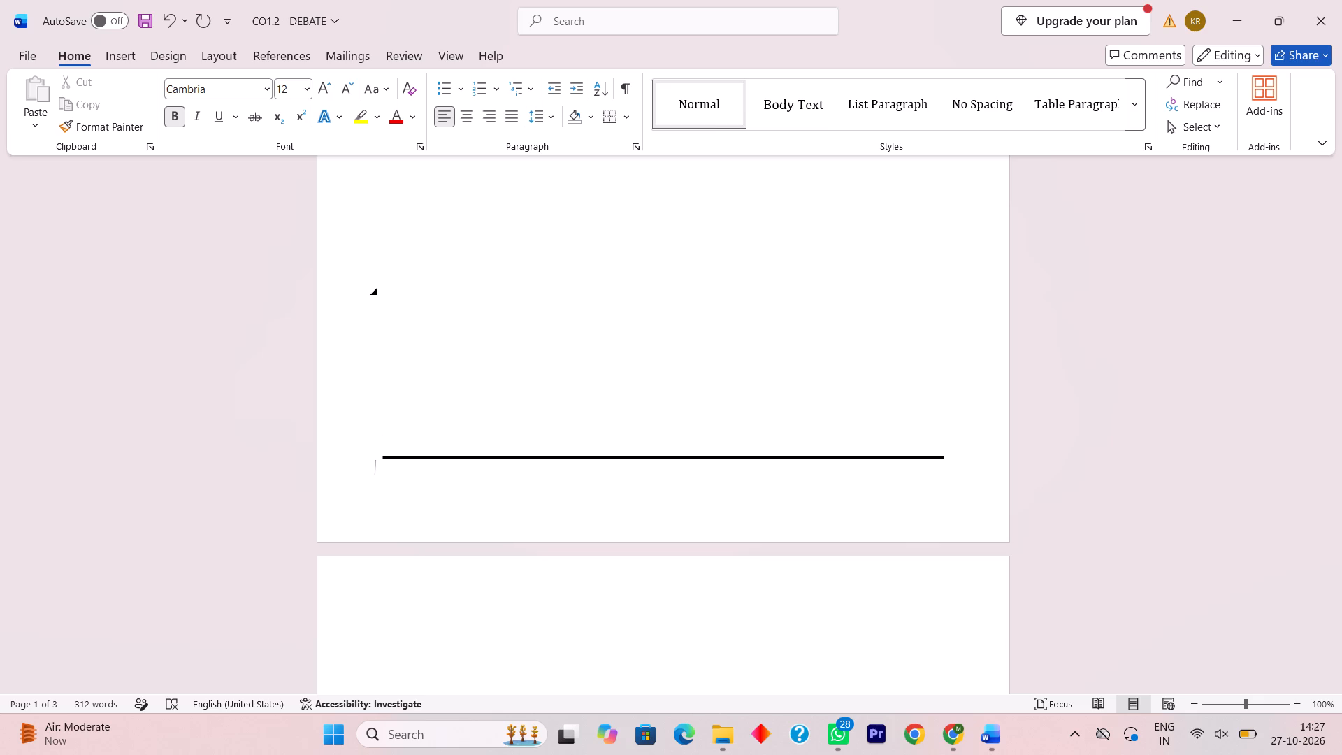
{"action": "key", "text": "Down"}
{"action": "key", "text": "Down"}
{"action": "key", "text": "Down"}
{"action": "key", "text": "Down"}
{"action": "key", "text": "Down"}
{"action": "key", "text": "BackSpace"}
{"action": "key", "text": "Down"}
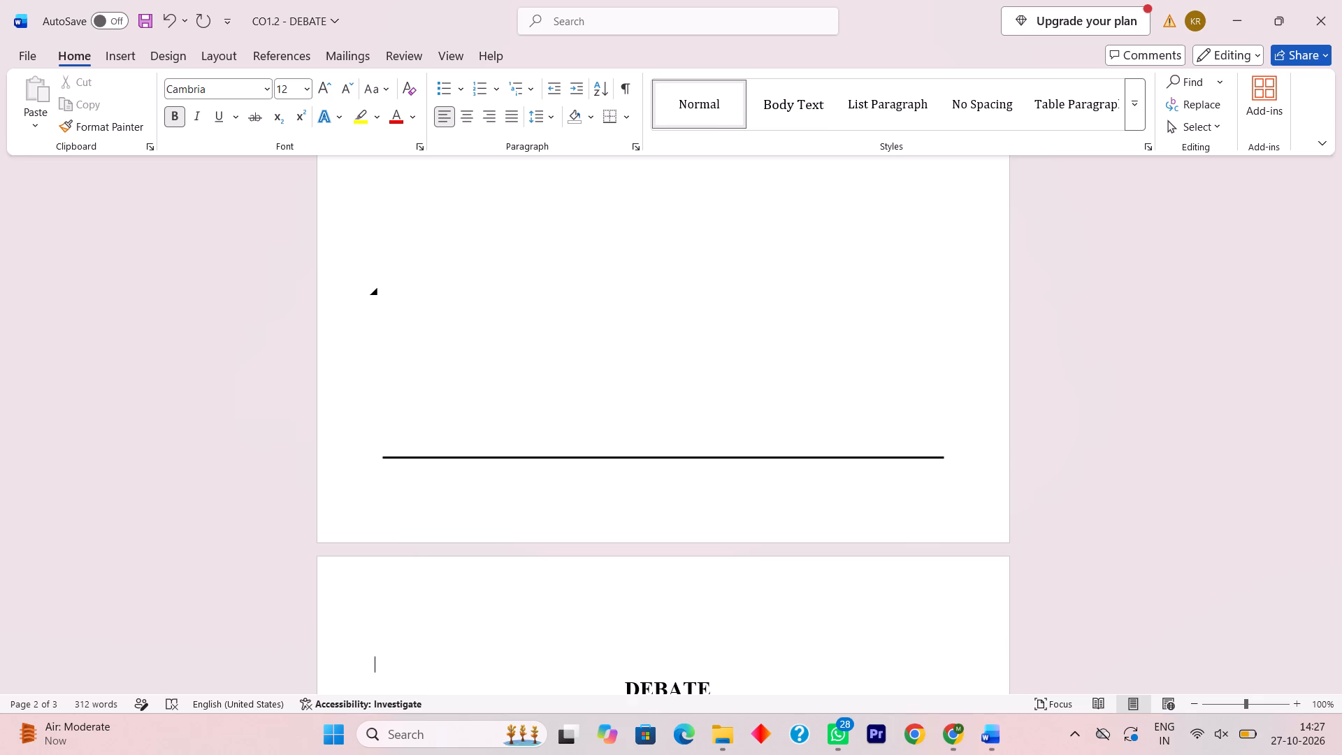
{"action": "key", "text": "BackSpace"}
{"action": "key", "text": "Down"}
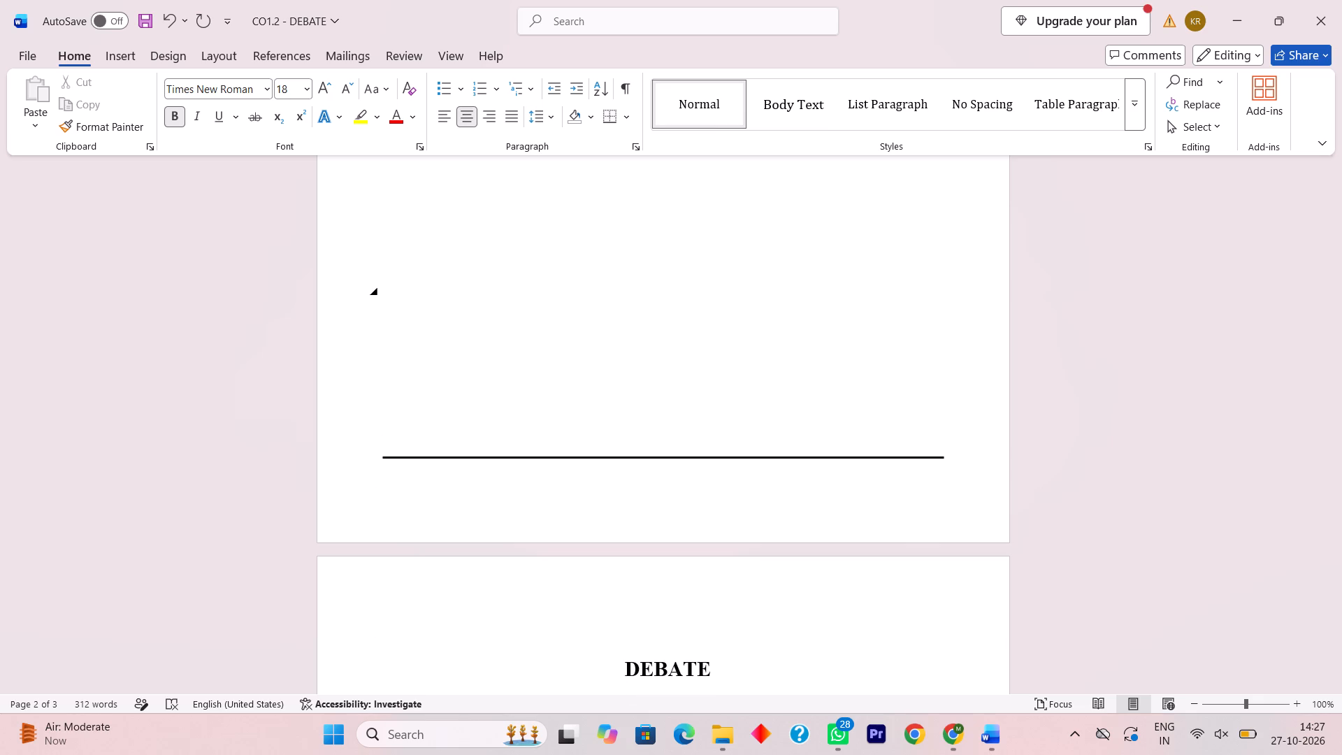
{"action": "key", "text": "BackSpace"}
{"action": "key", "text": "BackSpace"}
{"action": "key", "text": "BackSpace"}
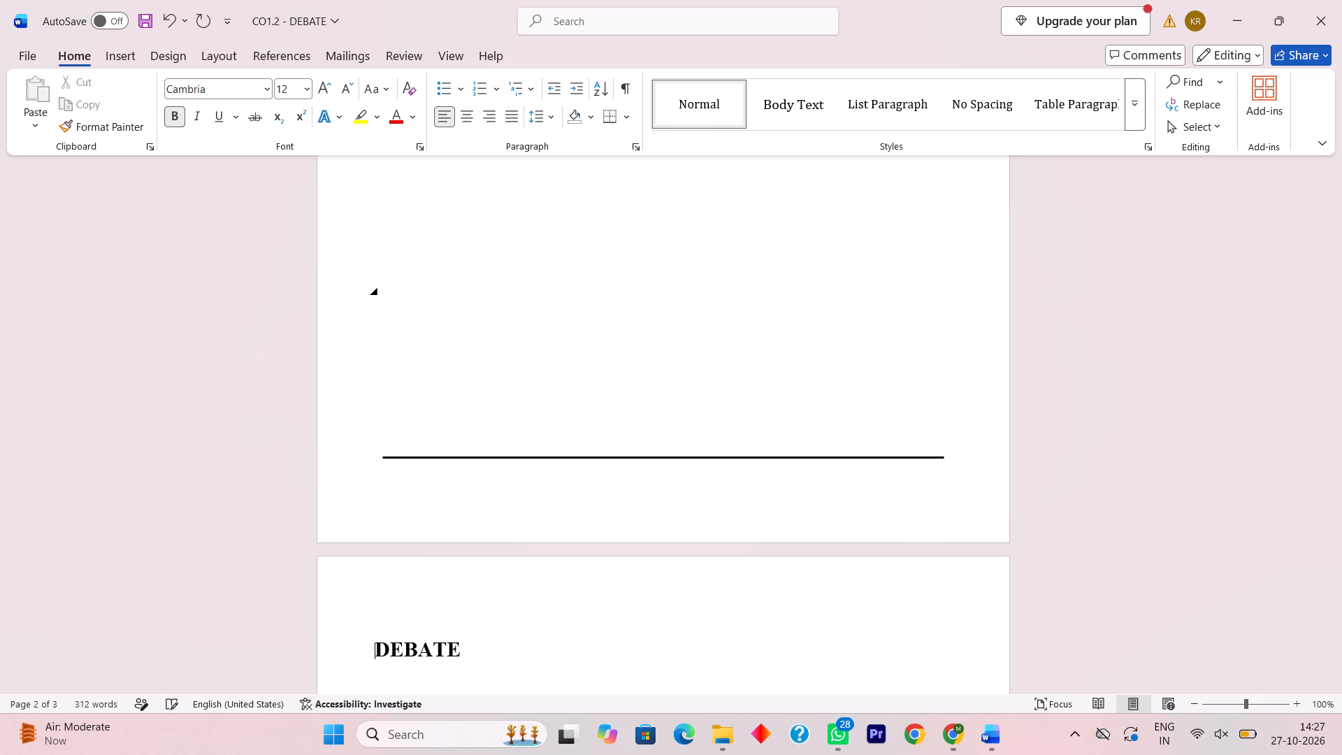
{"action": "key", "text": "BackSpace"}
{"action": "key", "text": "BackSpace"}
{"action": "key", "text": "Return"}
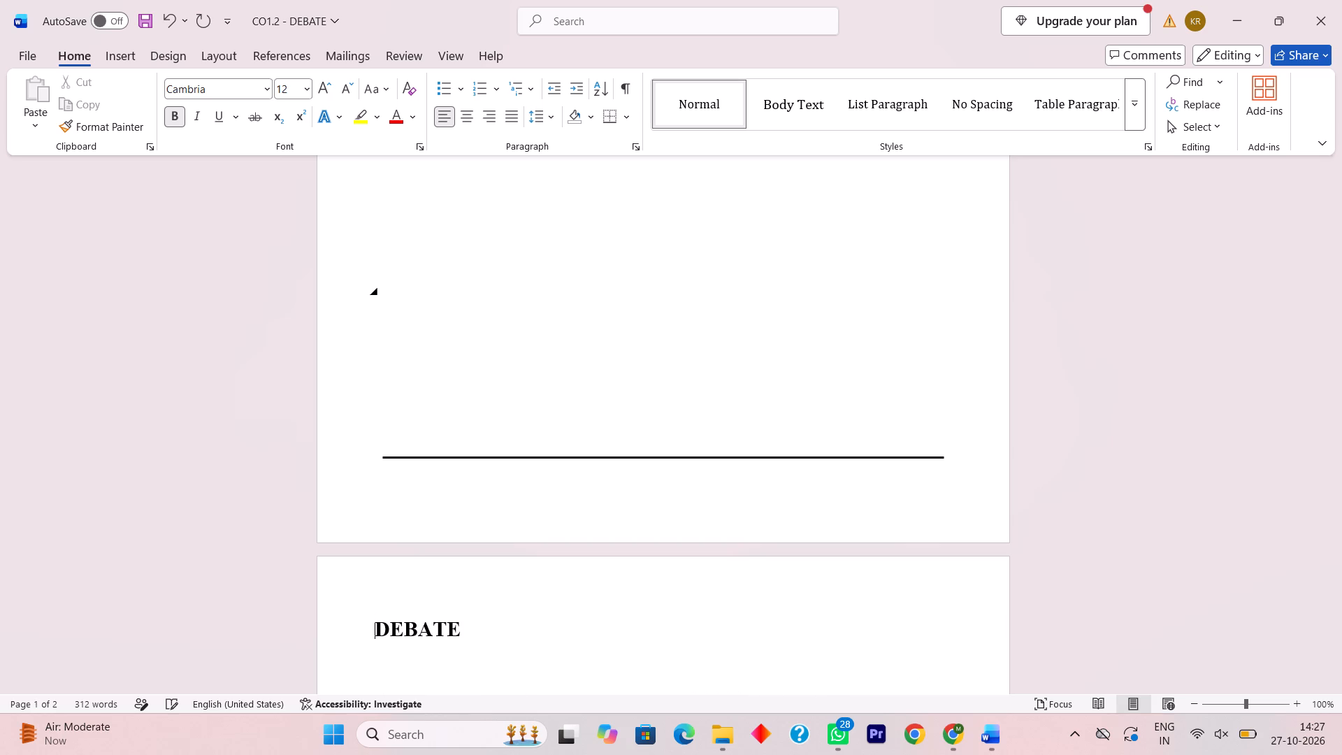
Center the DEBATE heading on the second page again.
{"action": "left_click_drag", "start_coordinate": [467, 129], "coordinate": [467, 116]}
{"action": "left_click", "coordinate": [467, 116]}
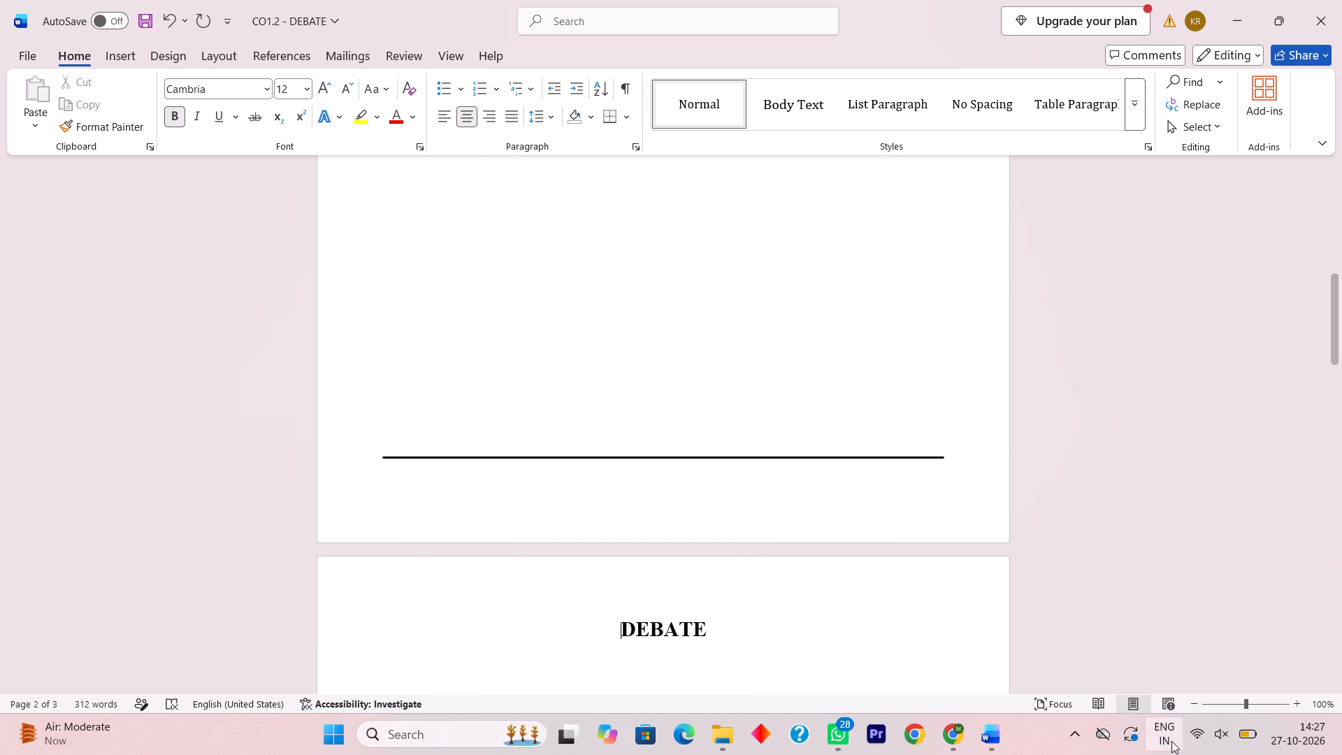
{"action": "left_click", "coordinate": [1211, 501]}
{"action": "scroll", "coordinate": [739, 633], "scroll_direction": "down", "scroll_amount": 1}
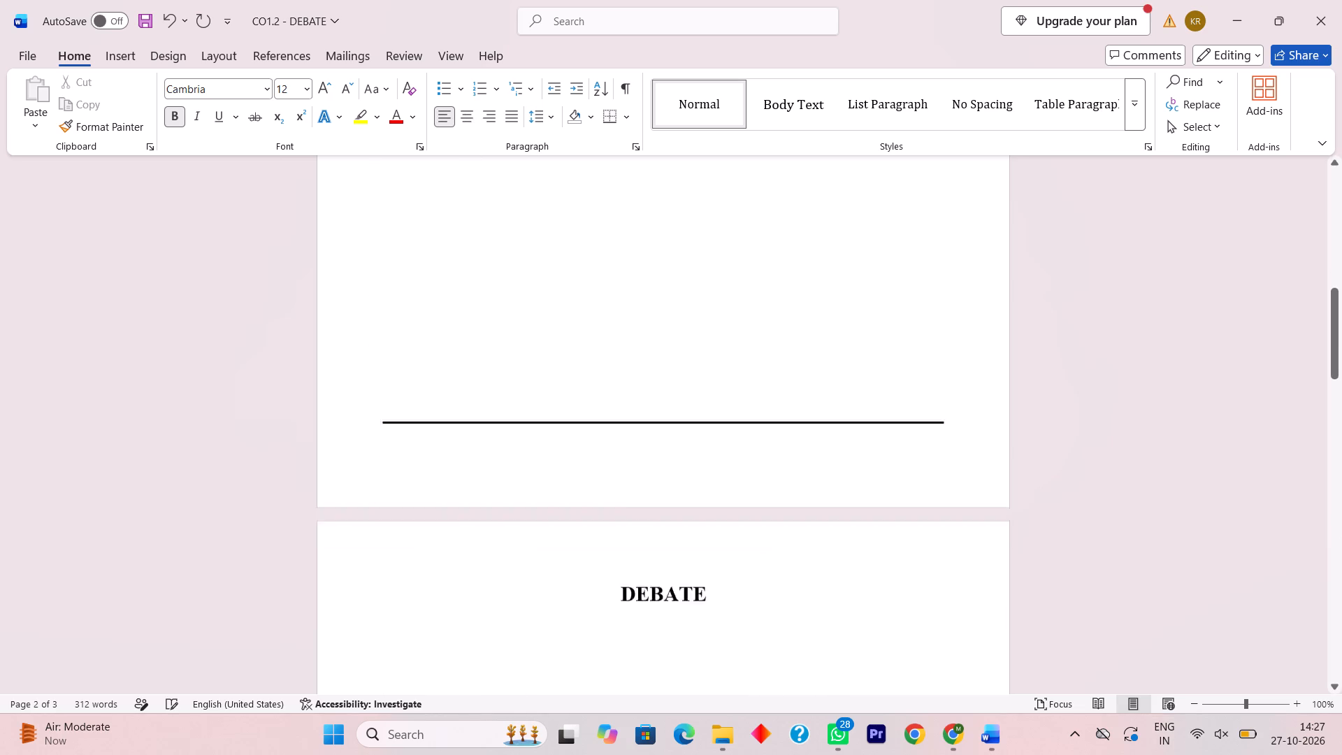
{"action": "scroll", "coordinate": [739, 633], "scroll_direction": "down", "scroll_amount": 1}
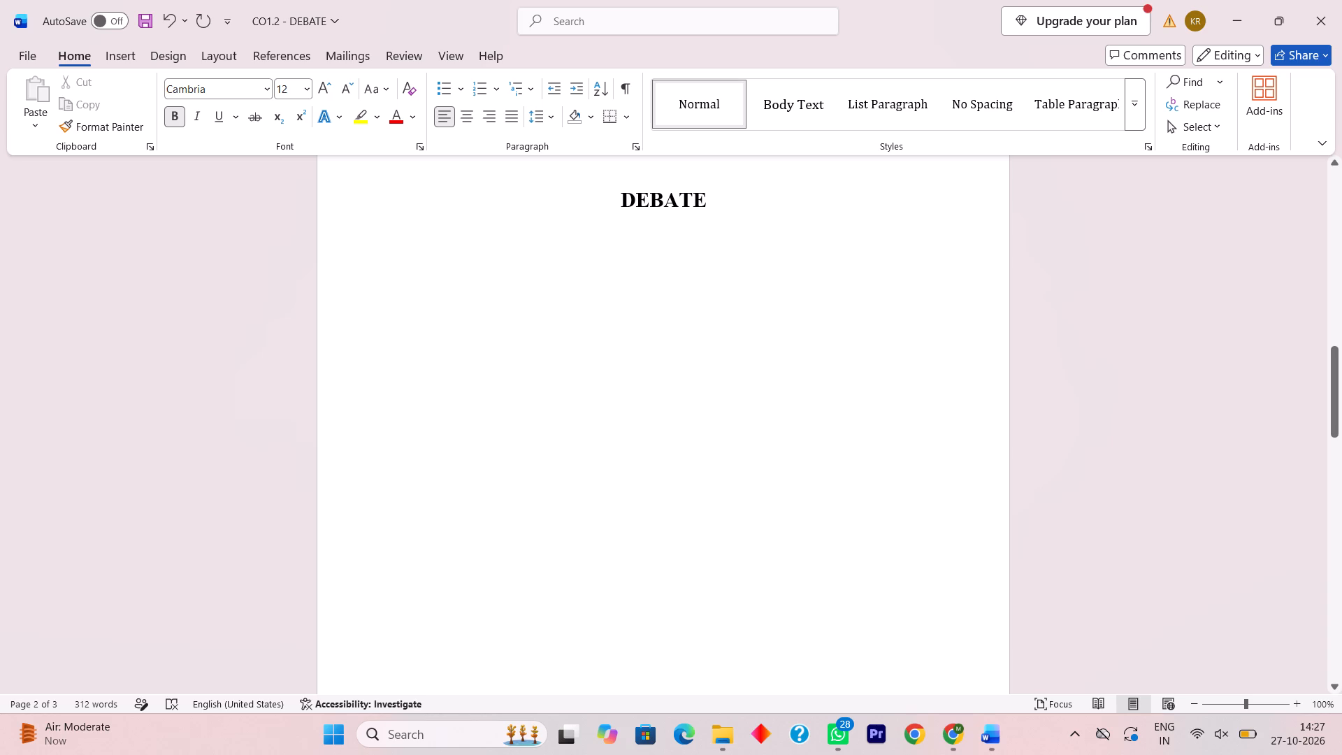